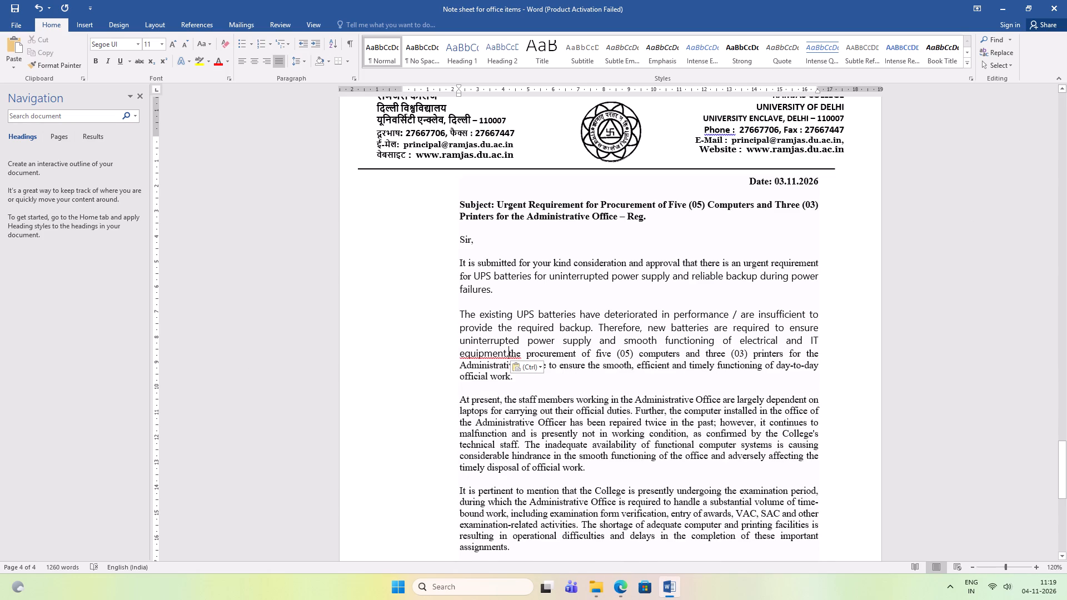
Delete the leftover procurement sentence on five computers and three printers after "IT equipment", keeping a paragraph break before "At present".
left_click_drag(506, 356, 516, 374)
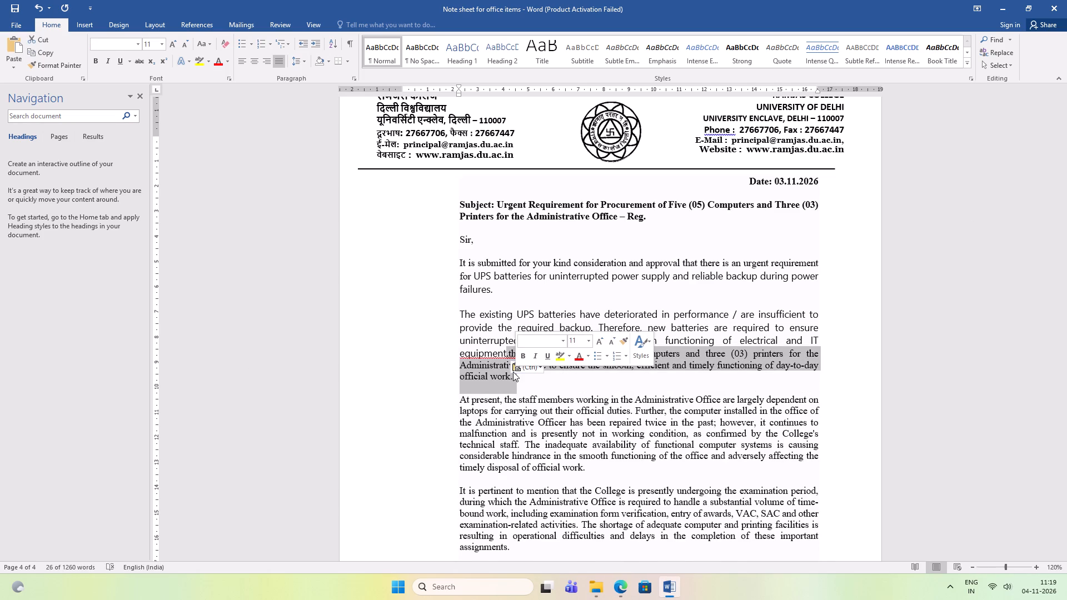
key("Delete")
key("Return")
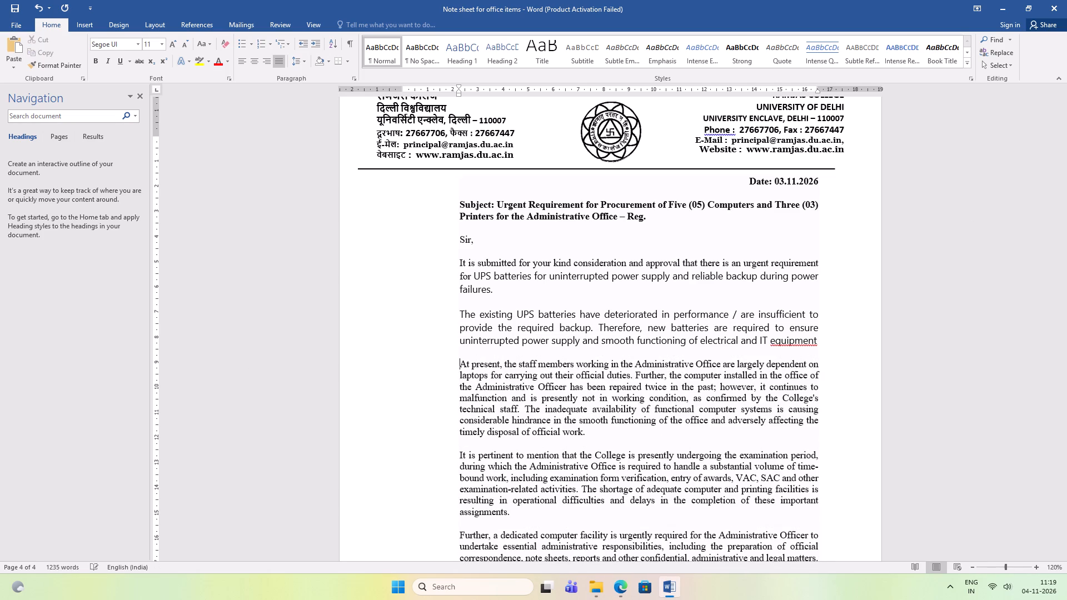
Delete "have deteriorated in performance /" so the sentence reads "The existing UPS batteries are insufficient to provide the required backup.".
left_click(580, 314)
key("Delete")
key("Delete")
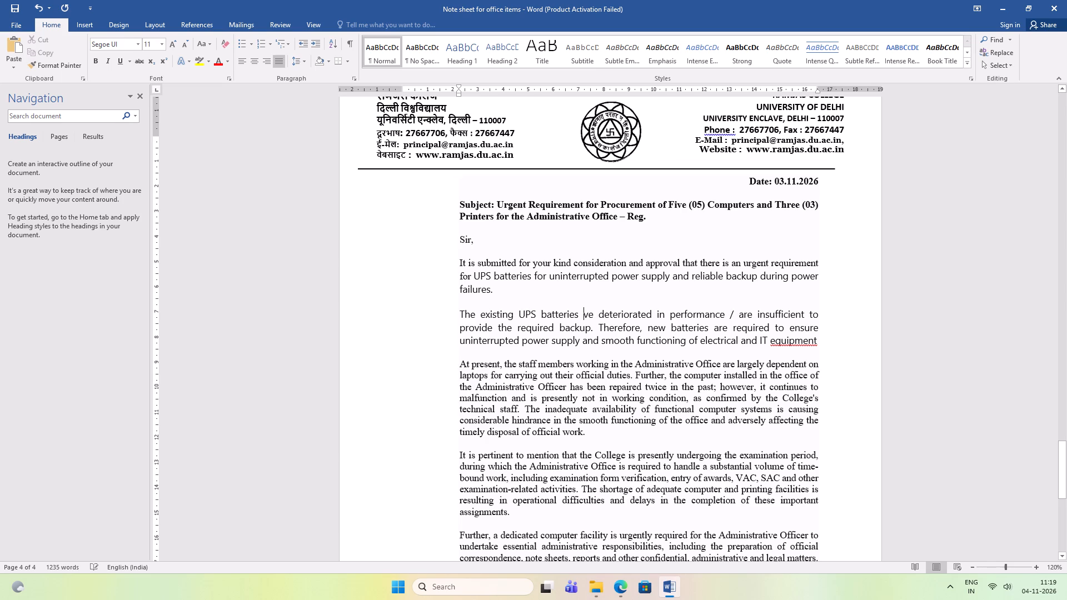
key("Delete")
key("Delete")
key("Delete")
key("Delete")
key("Delete")
key("Delete")
key("Delete")
key("Delete")
key("Delete")
key("Delete")
key("Delete")
key("Delete")
key("Delete")
key("Delete")
key("Delete")
key("Delete")
key("Delete")
key("Delete")
key("Delete")
key("Delete")
key("Delete")
key("Delete")
key("Delete")
key("Delete")
key("Delete")
key("Delete")
key("Delete")
key("Delete")
key("Delete")
key("Delete")
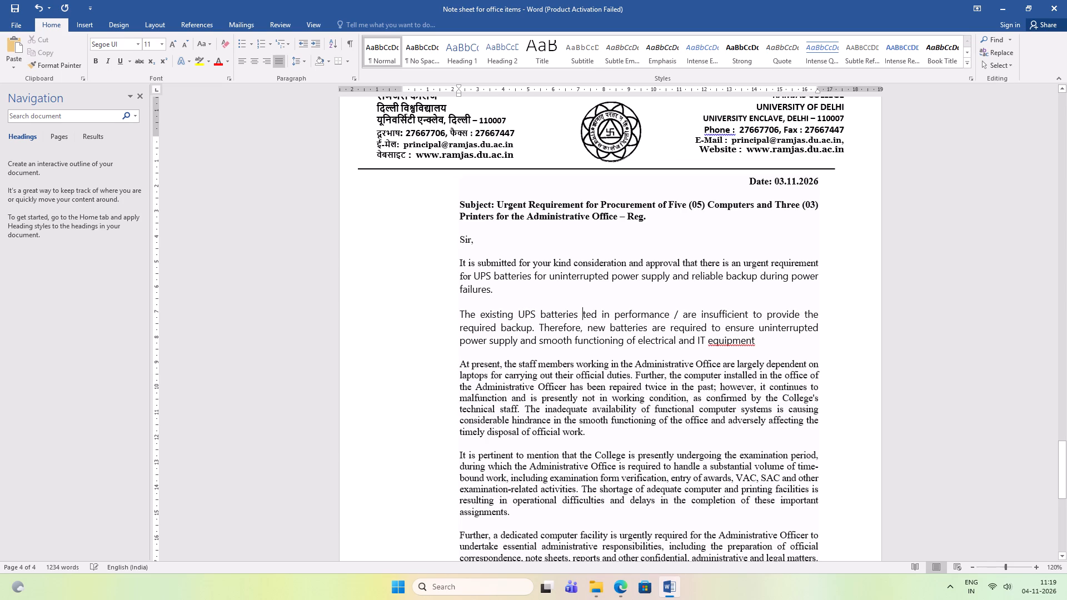
key("Delete")
key("Delete")
key("Delete")
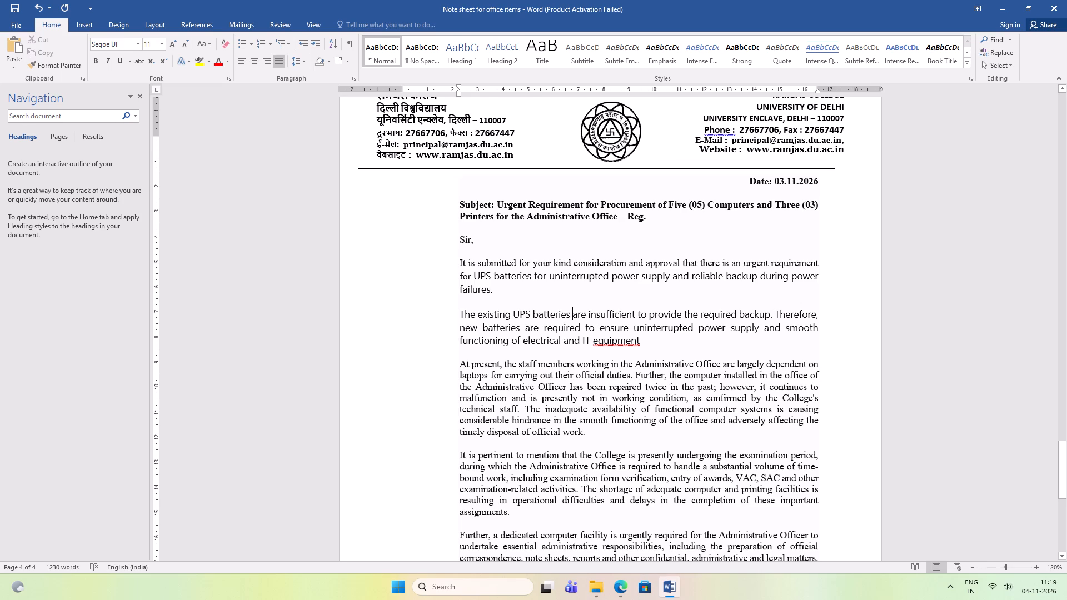
Split the justification text after "required backup." so "Therefore, new batteries are required" starts its own paragraph.
left_click(774, 312)
key("Return")
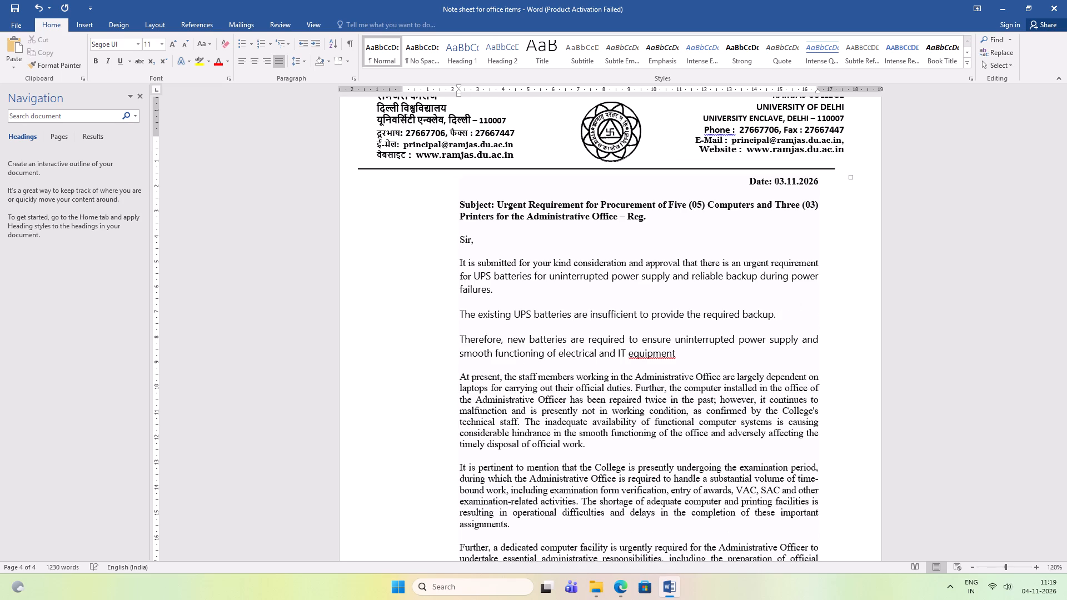
scroll(630, 280, "down", 1)
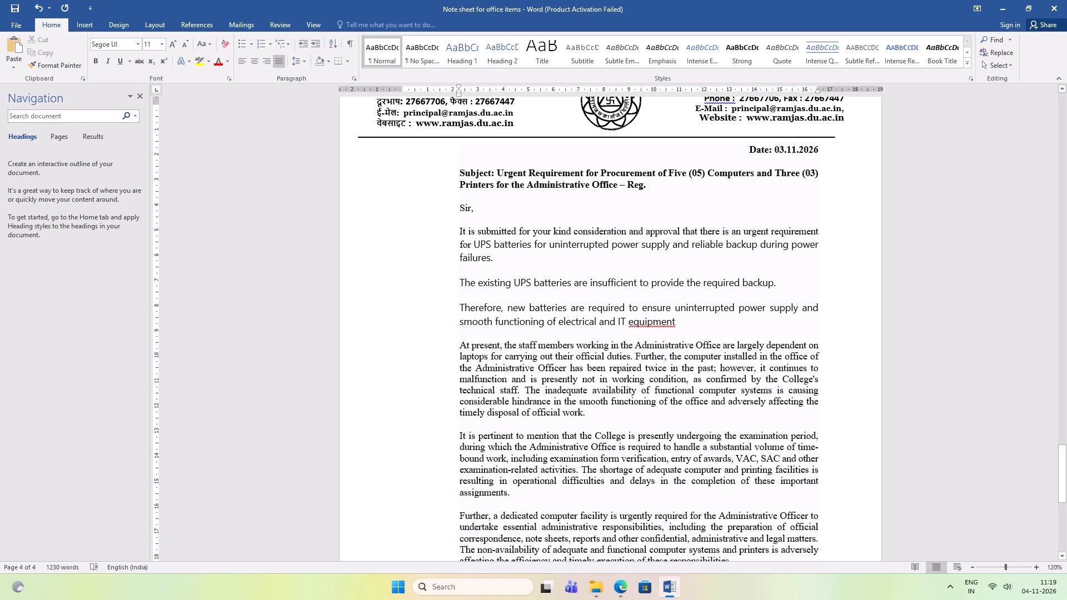
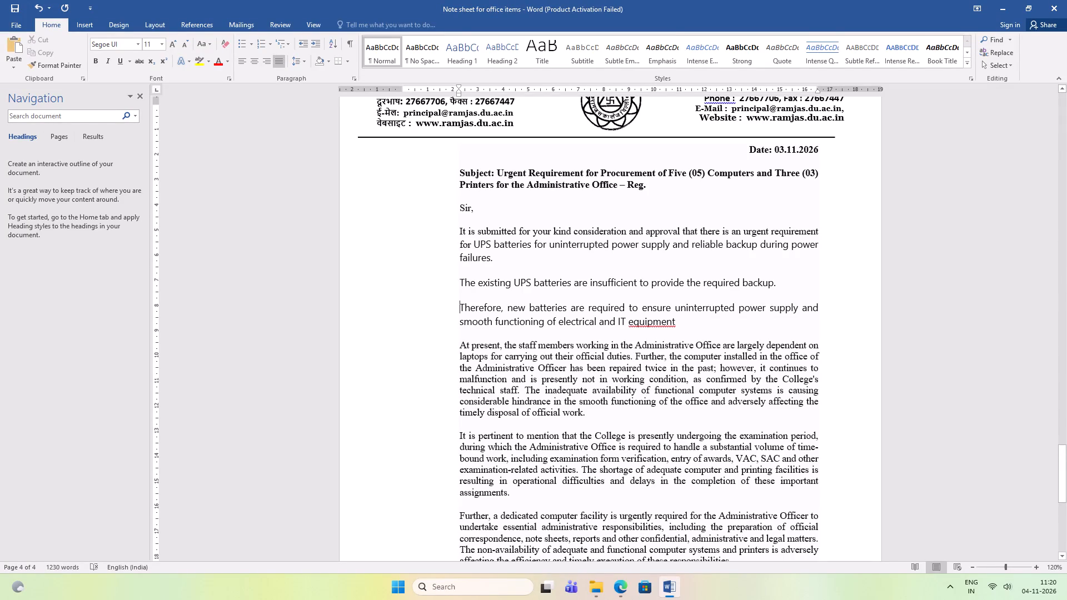
Extend the sentence ending "required backup" with "is" plus the copied wording "causing considerable hindrance" through "timely disposal of official work.".
left_click_drag(788, 391, 592, 416)
key("ctrl+c")
left_click(803, 283)
key("BackSpace")
key("BackSpace")
key("space")
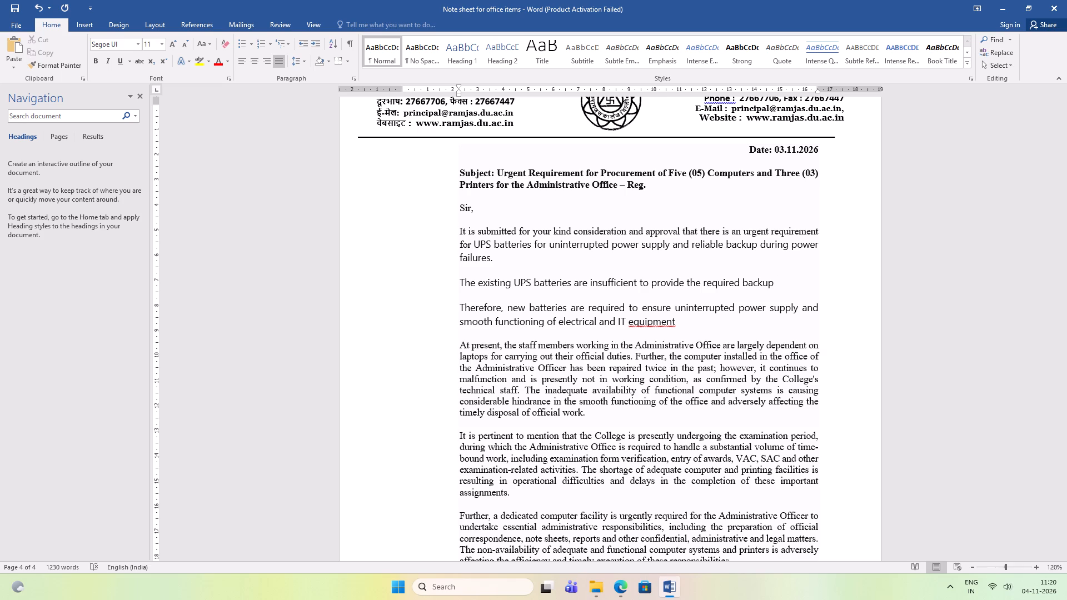
type("is")
key("space")
key("ctrl+v")
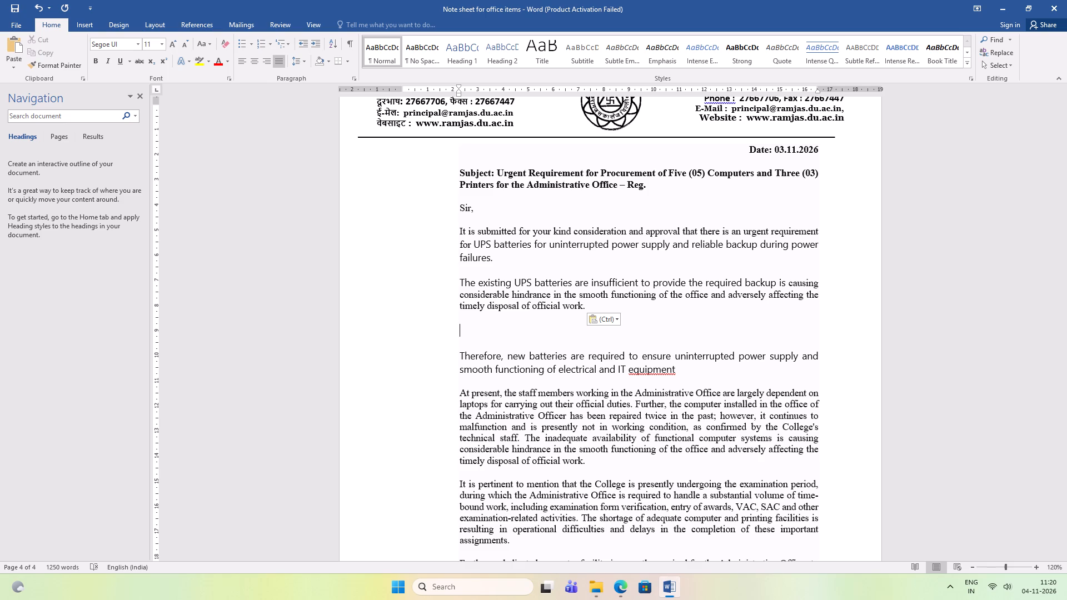
Add a full stop after "IT equipment", followed by a copy of "It is pertinent to mention that the College" through "time-bound work,".
scroll(746, 149, "down", 4)
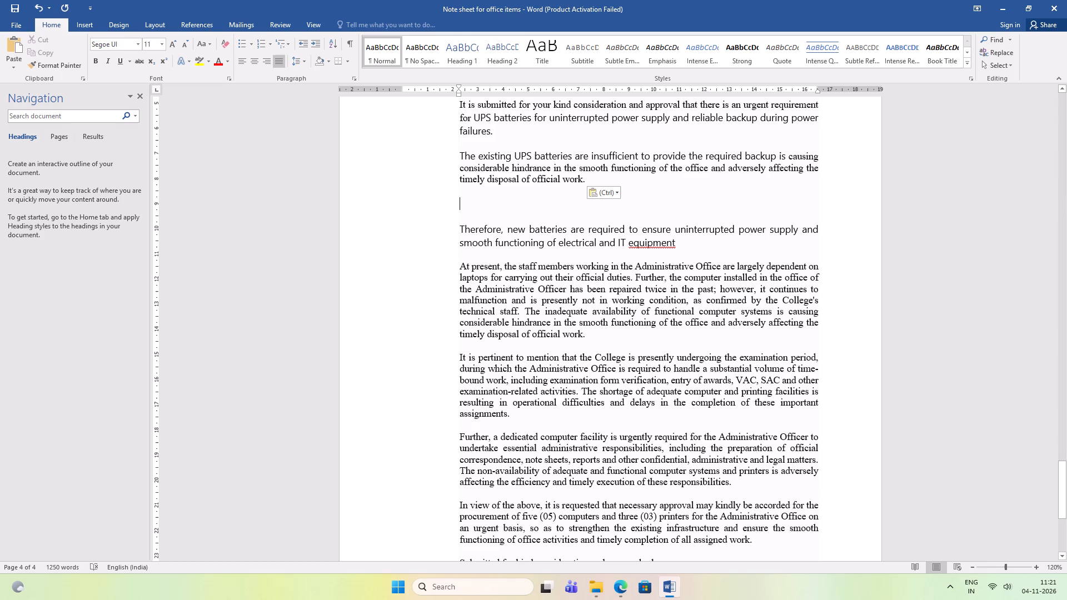
left_click_drag(458, 357, 508, 382)
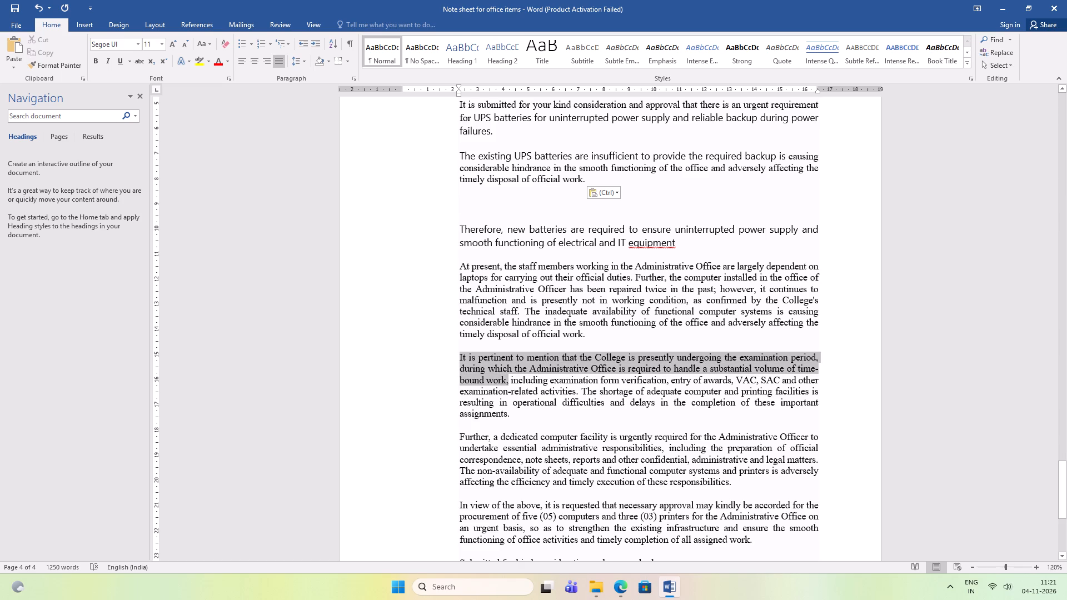
left_click_drag(508, 382, 506, 382)
left_click_drag(506, 382, 508, 382)
key("ctrl+c")
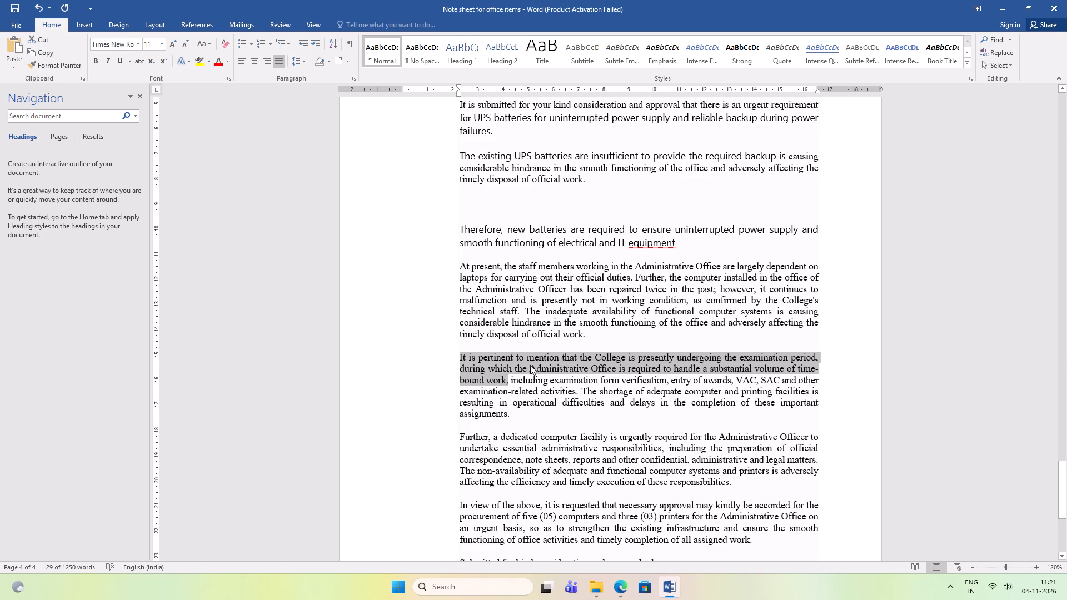
left_click(697, 247)
type(".")
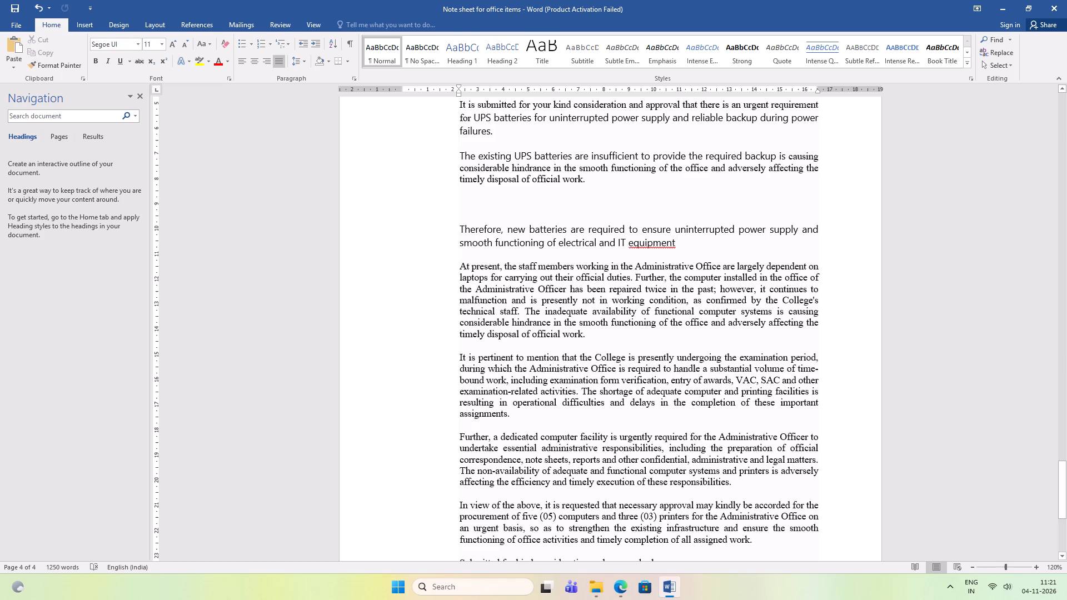
key("space")
key("ctrl+v")
Replace the comma after the pasted "time-bound work" with the copied phrase "other examination-related activities.".
scroll(298, 471, "up", 1)
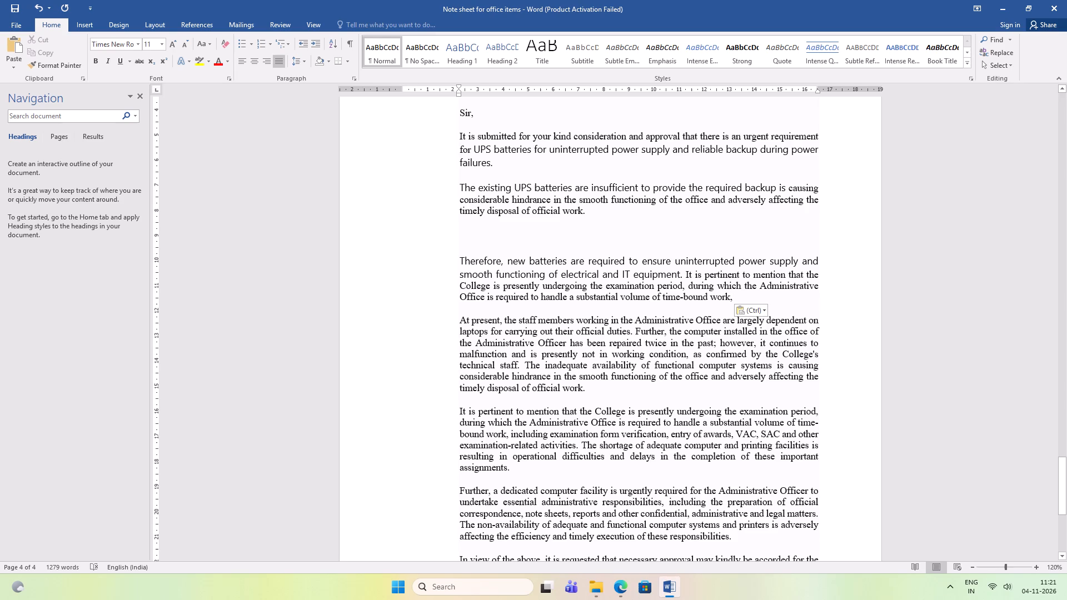
left_click_drag(799, 433, 686, 452)
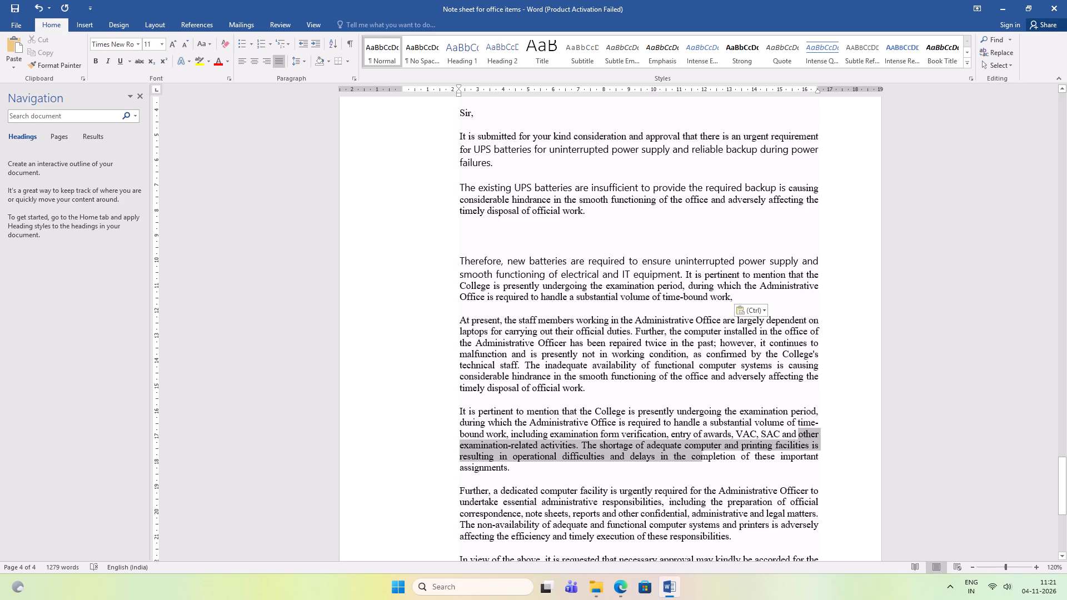
left_click_drag(686, 452, 579, 443)
key("ctrl+c")
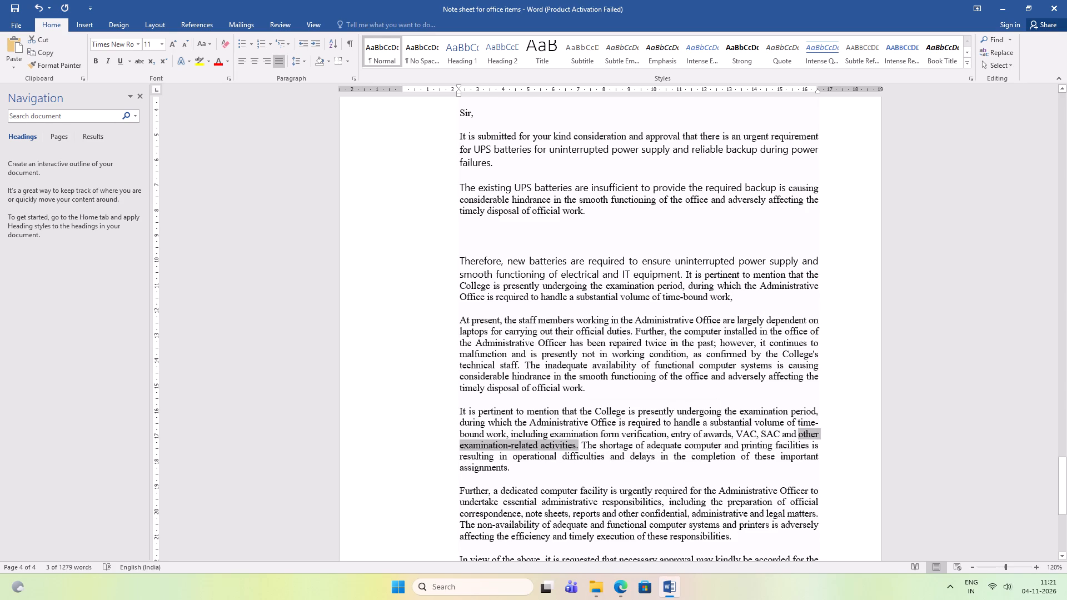
left_click(755, 294)
key("BackSpace")
key("space")
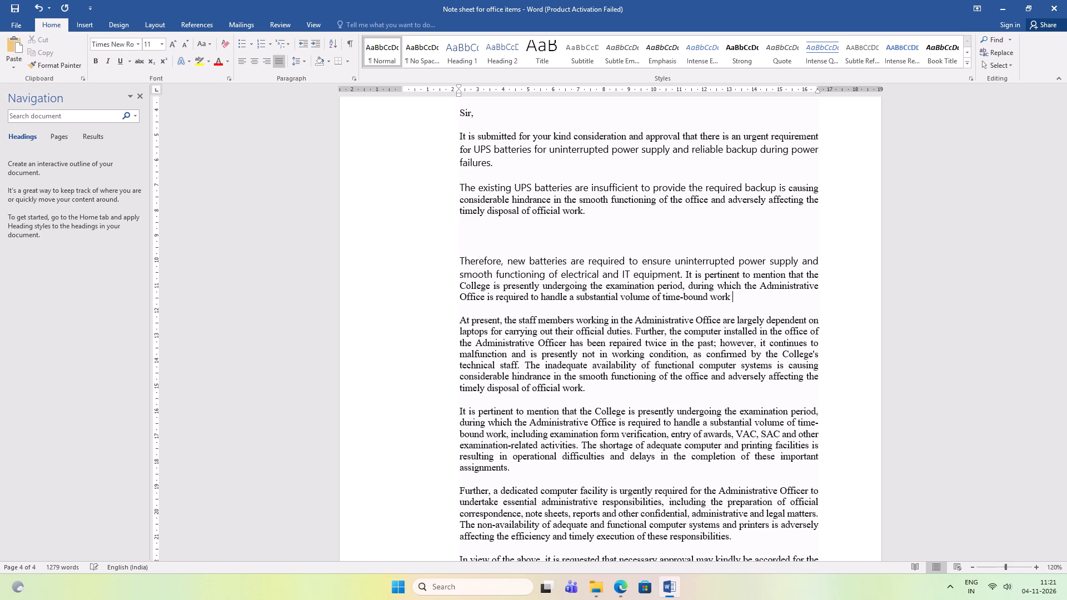
key("ctrl+v")
scroll(330, 127, "down", 5)
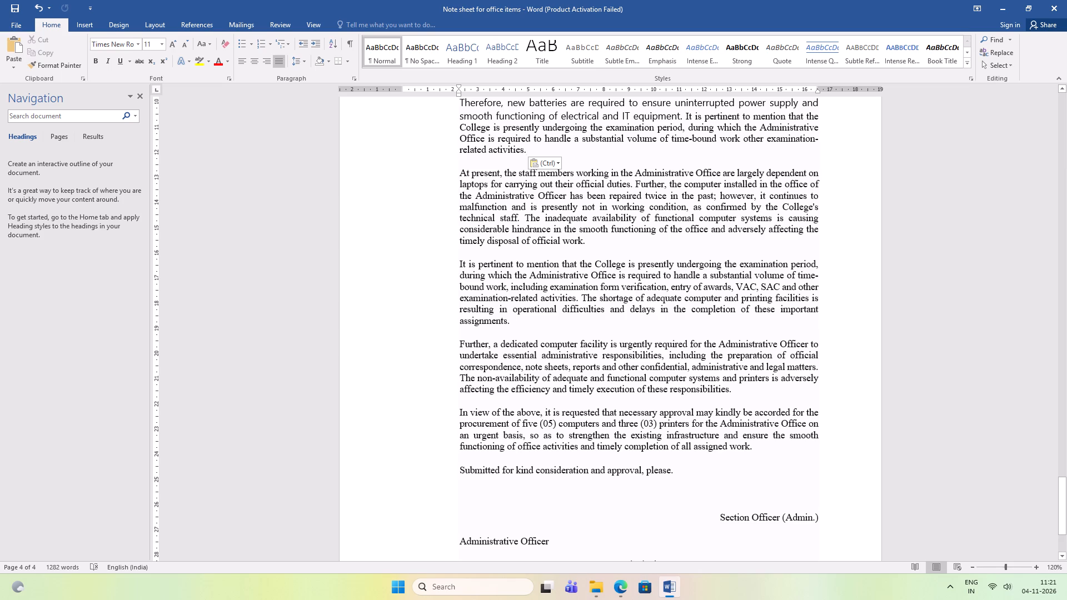
scroll(742, 417, "down", 1)
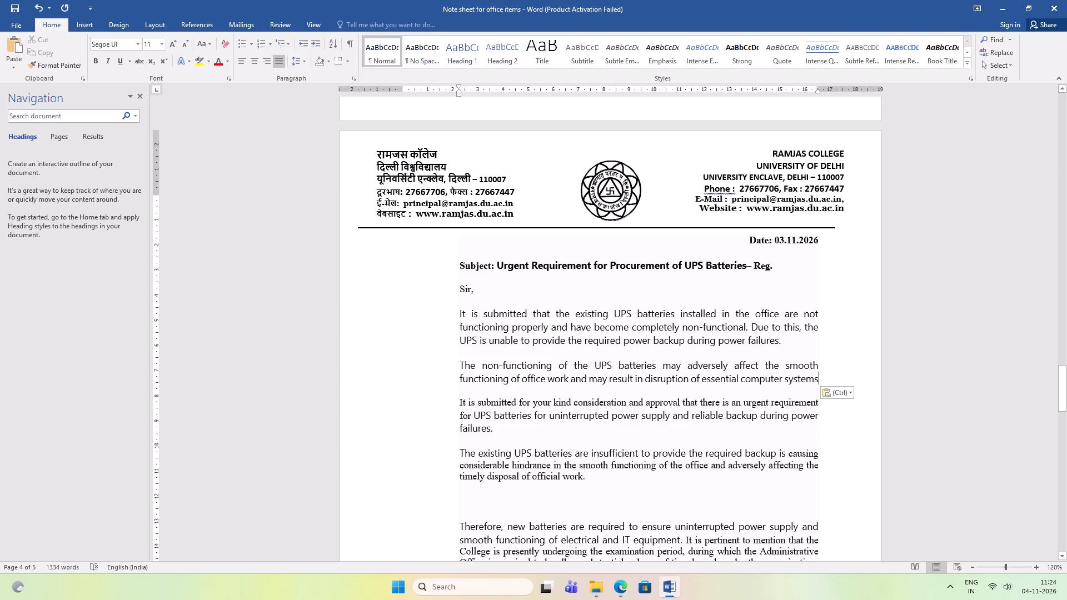
left_click_drag(458, 401, 510, 427)
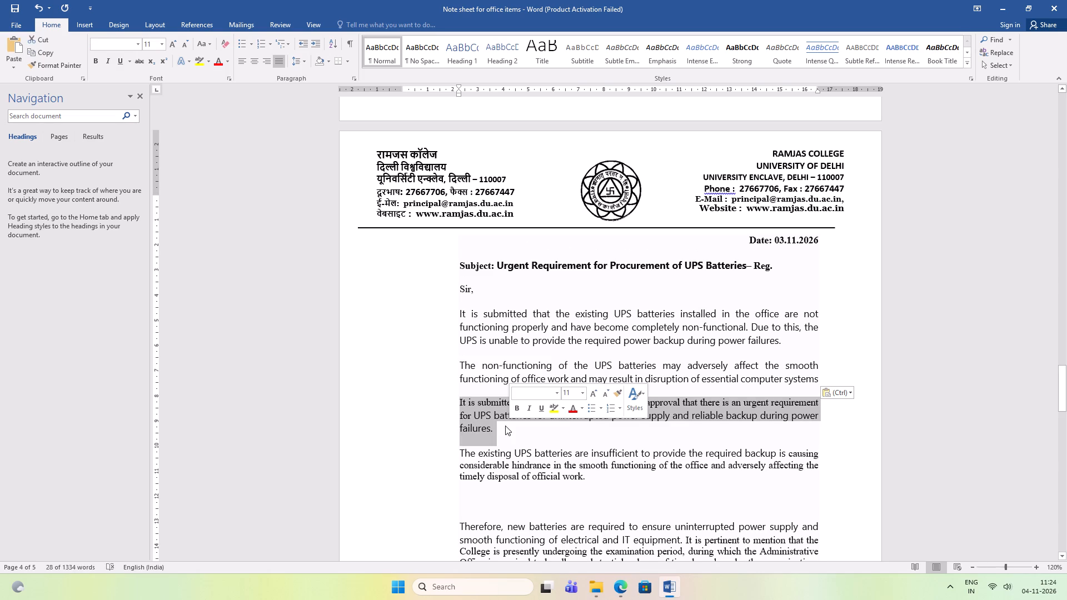
key("Delete")
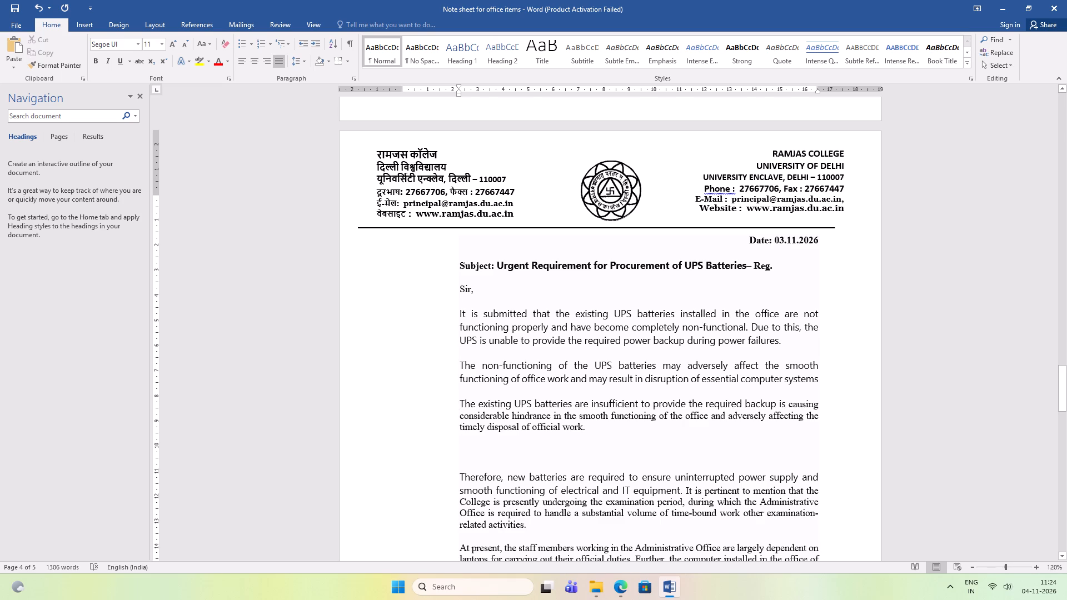
Insert "administrative" before "office" in the note's opening sentence.
left_click(756, 313)
type("administrative")
key("space")
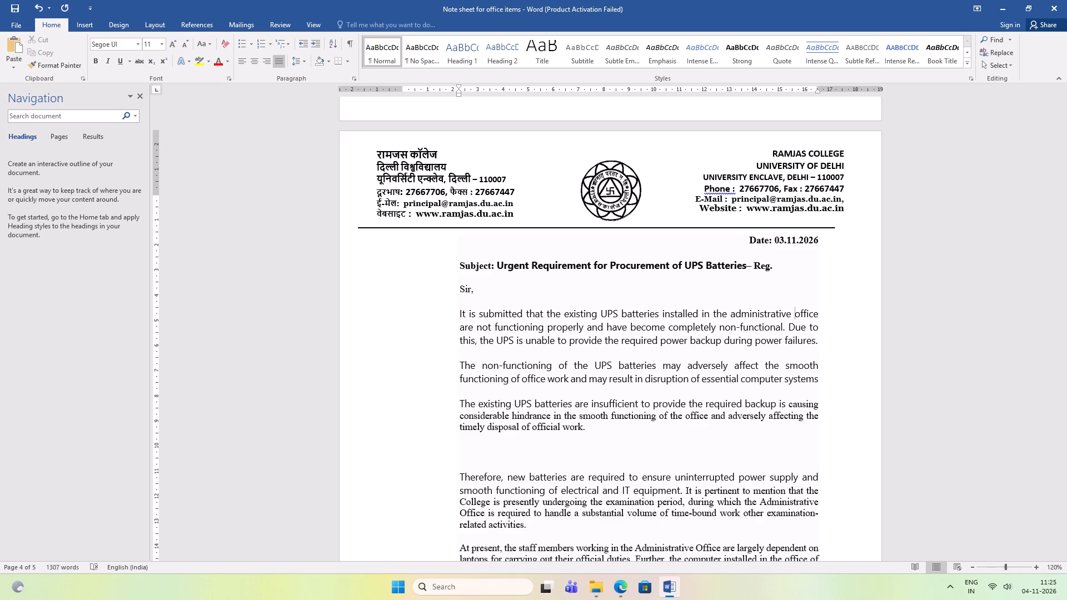
key("Left")
key("Left")
key("Left")
key("Left")
key("Left")
key("Left")
key("Left")
key("Left")
key("Left")
key("Left")
key("Left")
key("Left")
key("Left")
key("Left")
key("Left")
key("Left")
key("Left")
key("Left")
key("Left")
key("s")
key("BackSpace")
type("Section Officer")
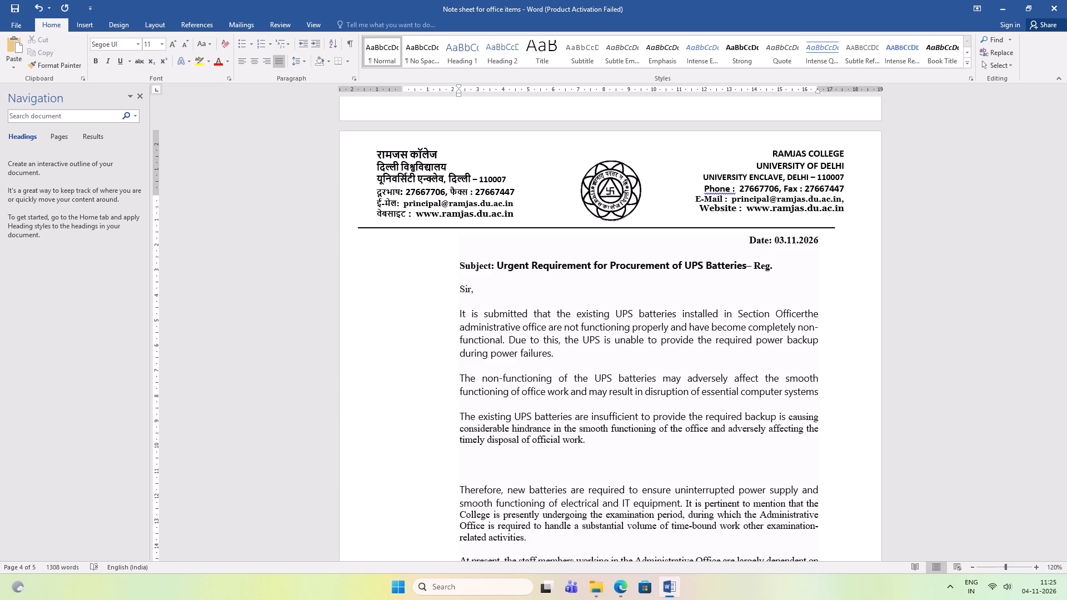
key("space")
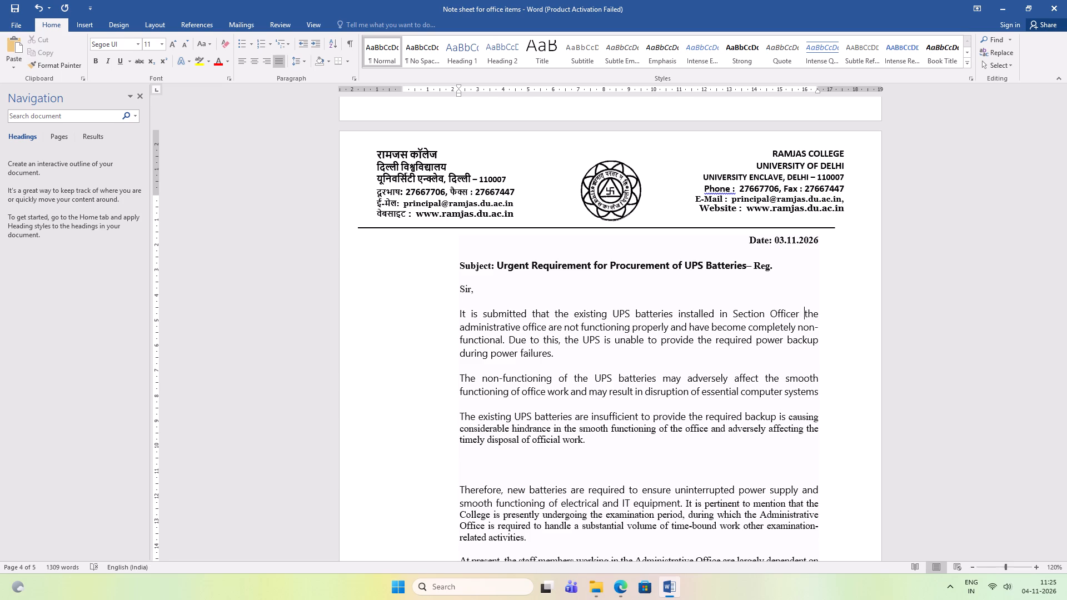
key("BackSpace")
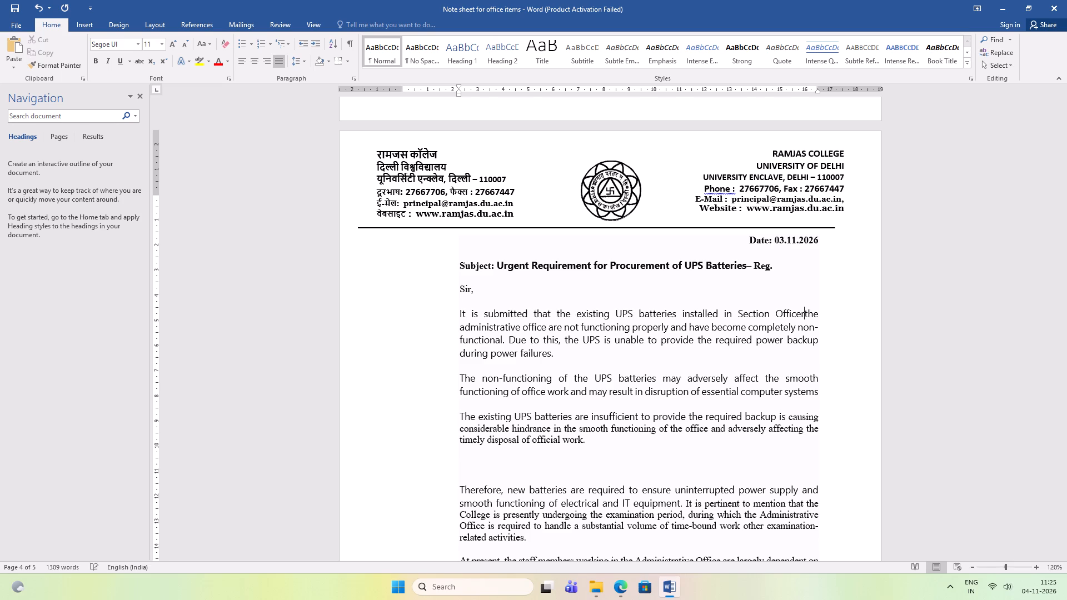
type("'s computer")
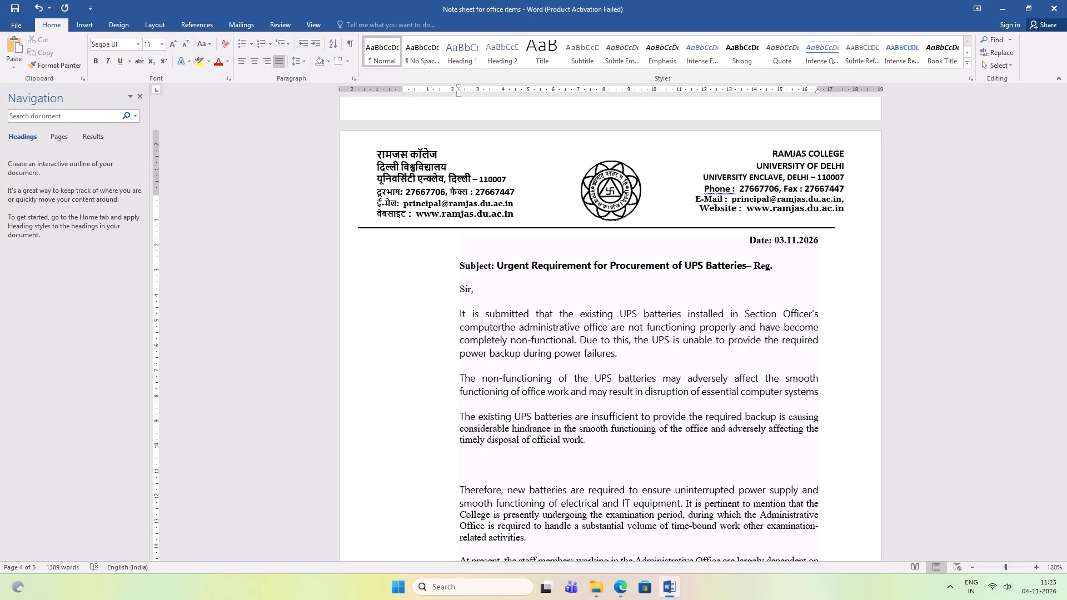
key("space")
type("in")
key("space")
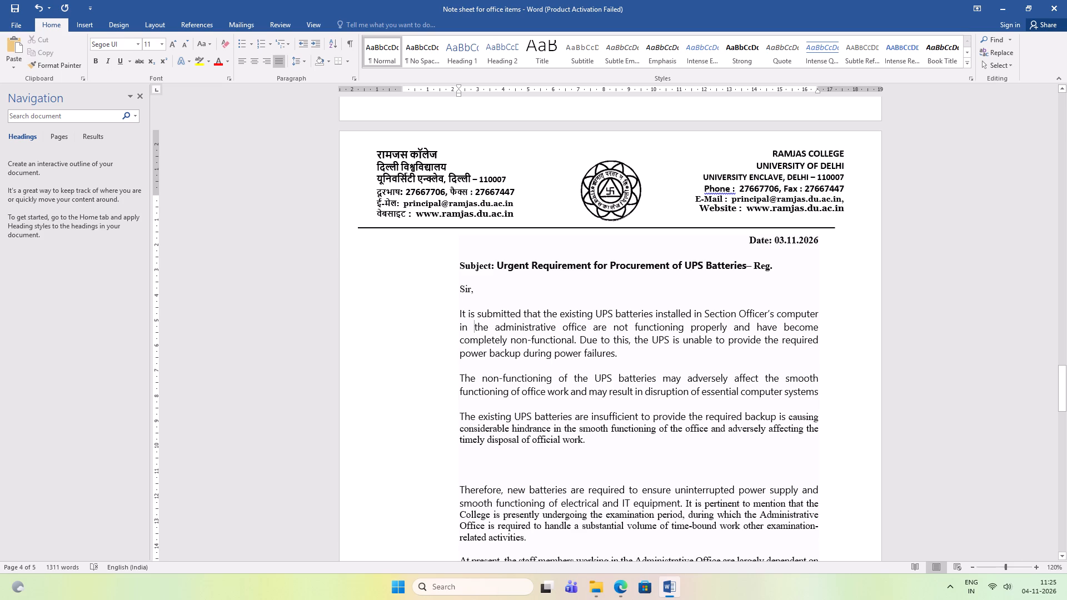
Add a full stop after "essential computer systems" at the end of the second paragraph.
left_click(822, 394)
key("period")
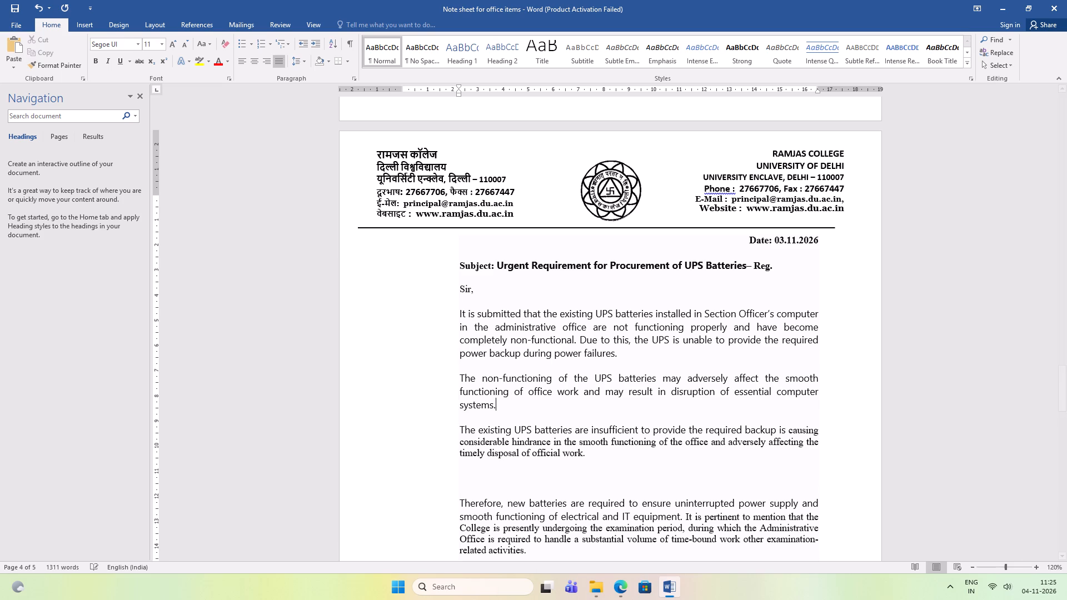
Insert "you are requested to instruct to care-taker" after "Therefore," in the paragraph about new batteries.
scroll(634, 491, "down", 1)
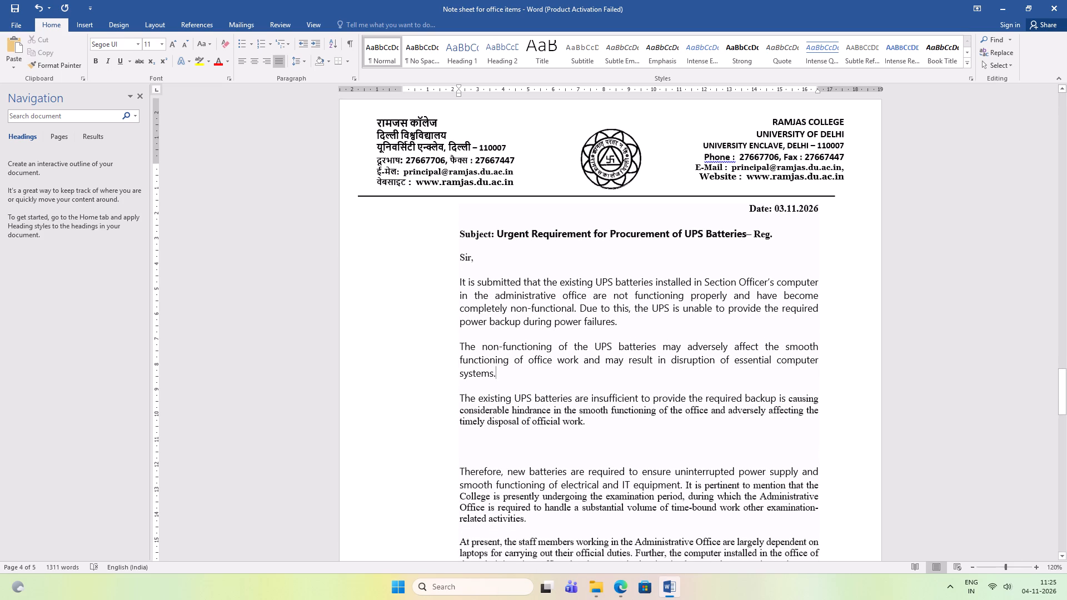
left_click(508, 471)
type("you are requrested to")
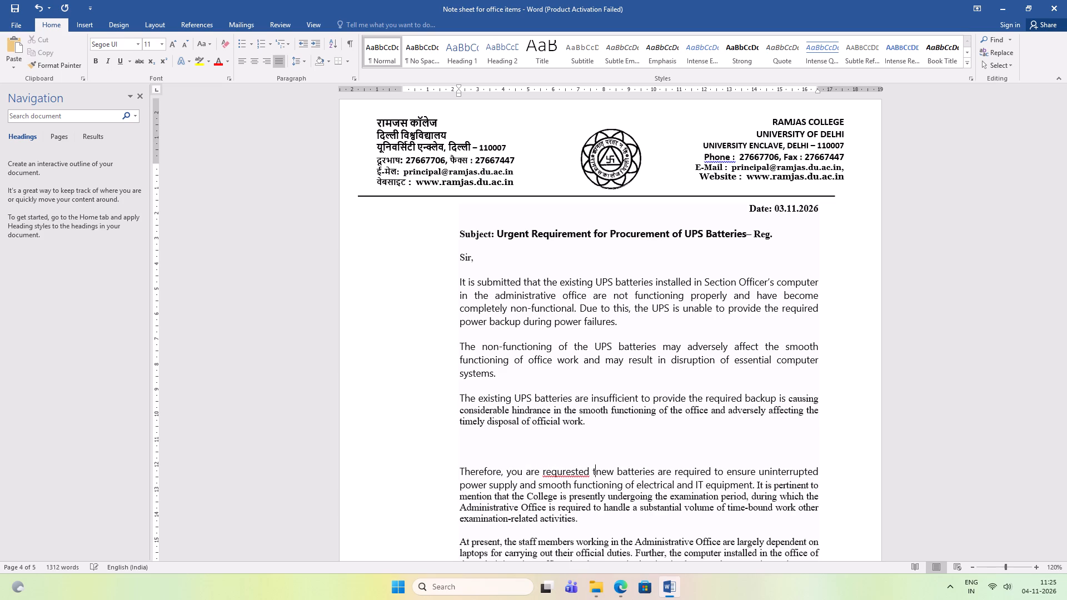
key("space")
key("BackSpace")
key("BackSpace")
key("BackSpace")
key("BackSpace")
key("BackSpace")
key("BackSpace")
key("BackSpace")
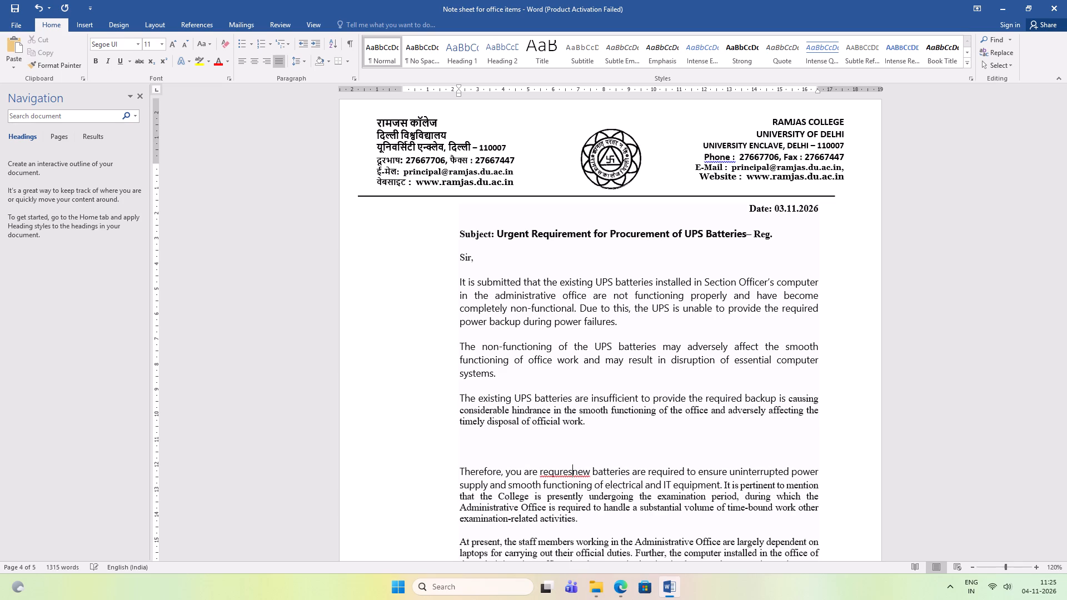
key("BackSpace")
key("BackSpace")
key("BackSpace")
type("ested to instruct to")
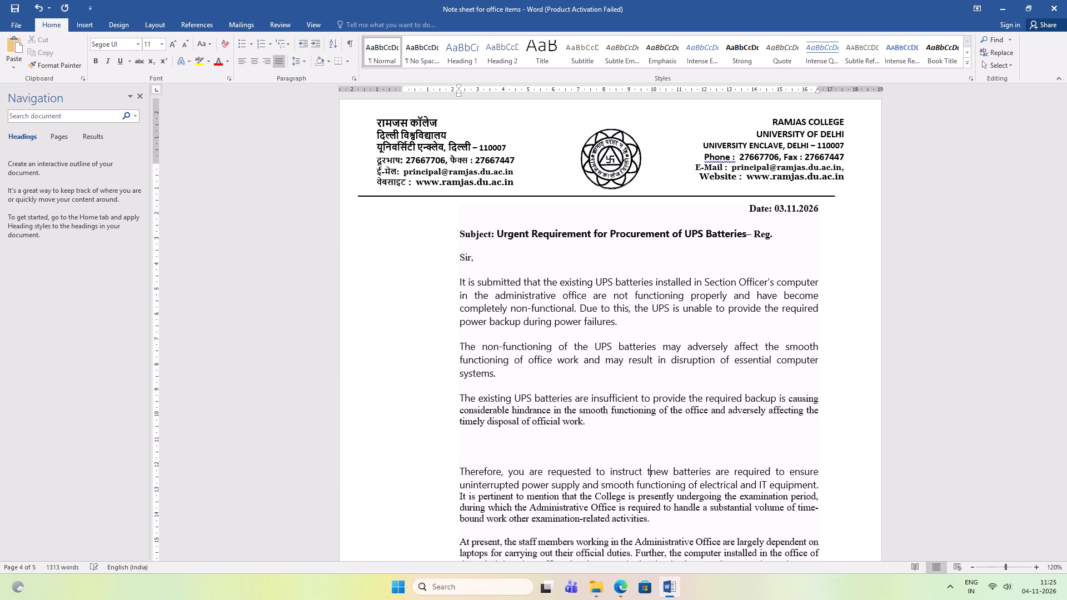
key("space")
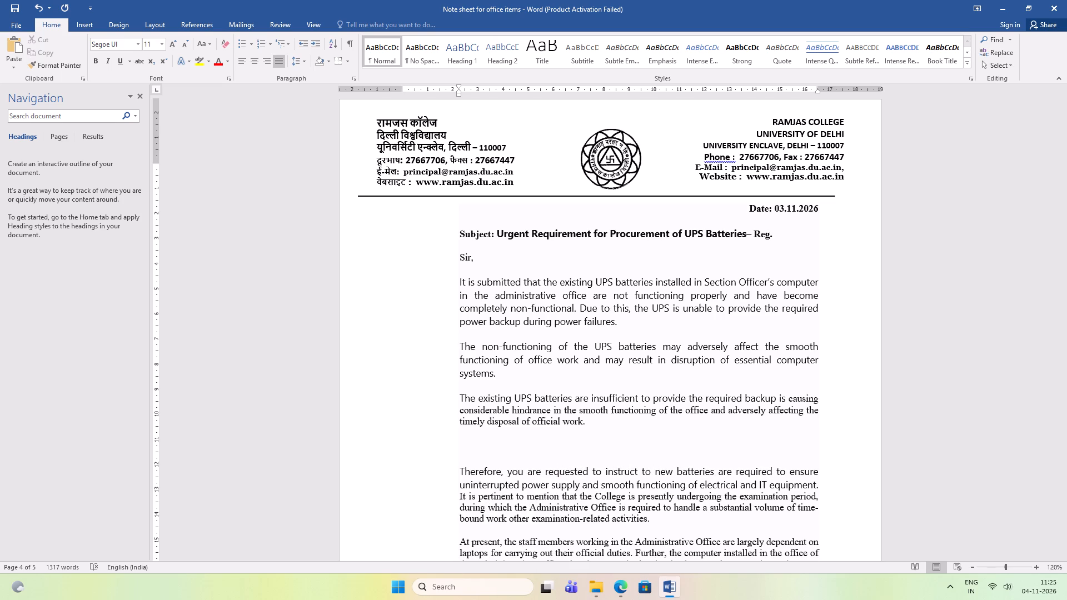
type("care")
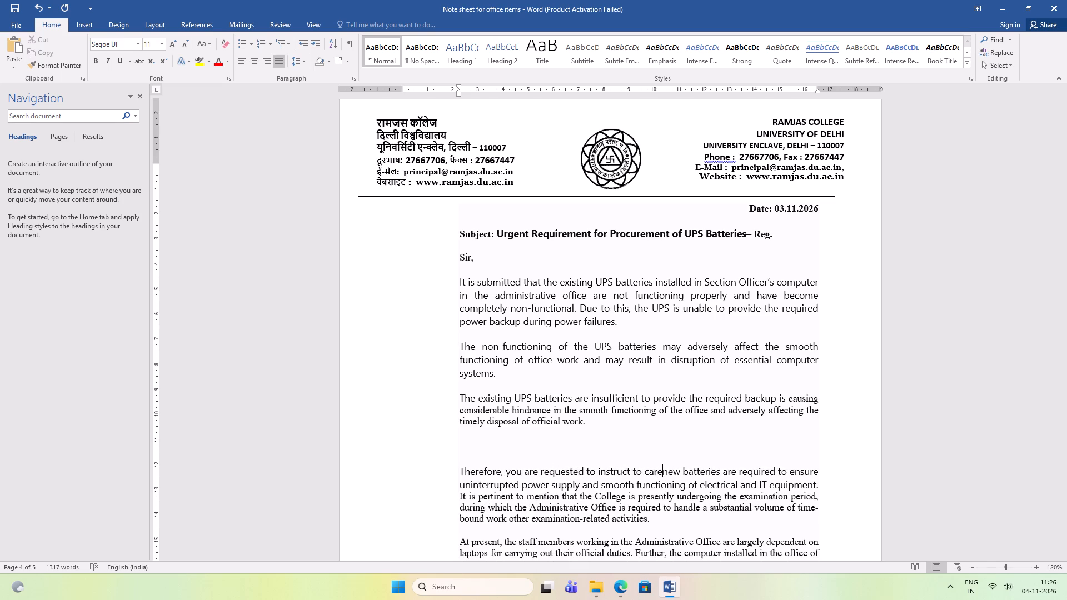
type("-taker")
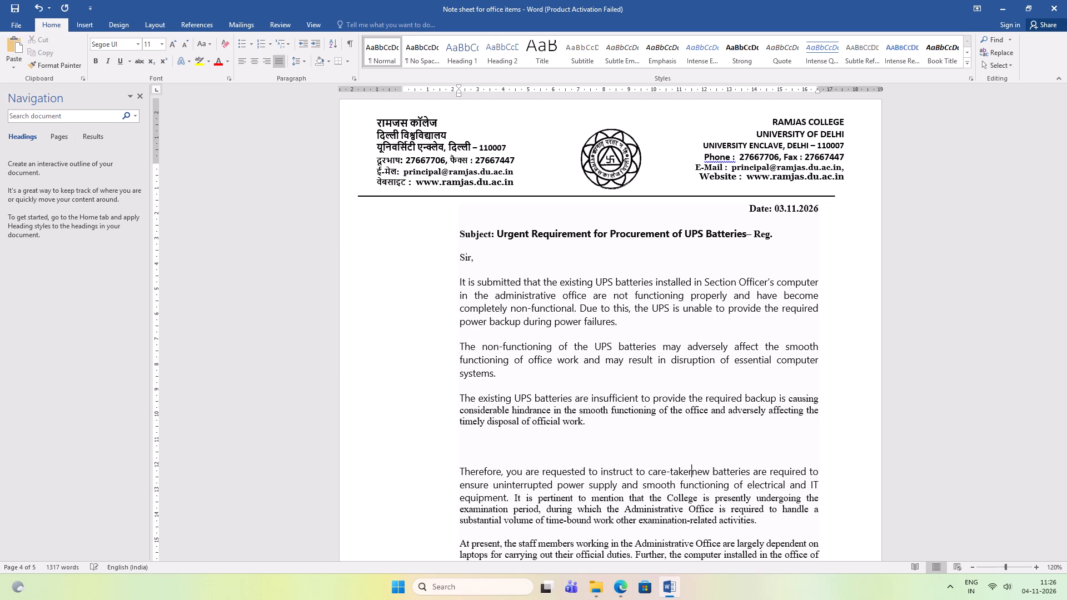
key("space")
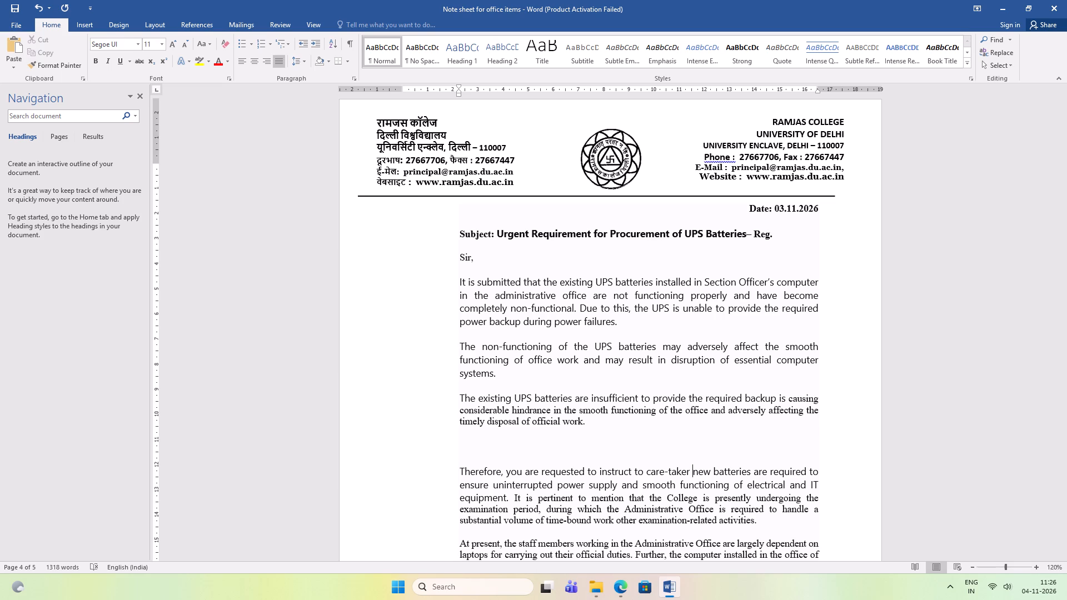
Continue the request after "care-taker" with "to purchase new U", ahead of the existing words "new batteries".
type("to")
key("space")
type("purchase f")
key("BackSpace")
type("no")
type("w")
key("space")
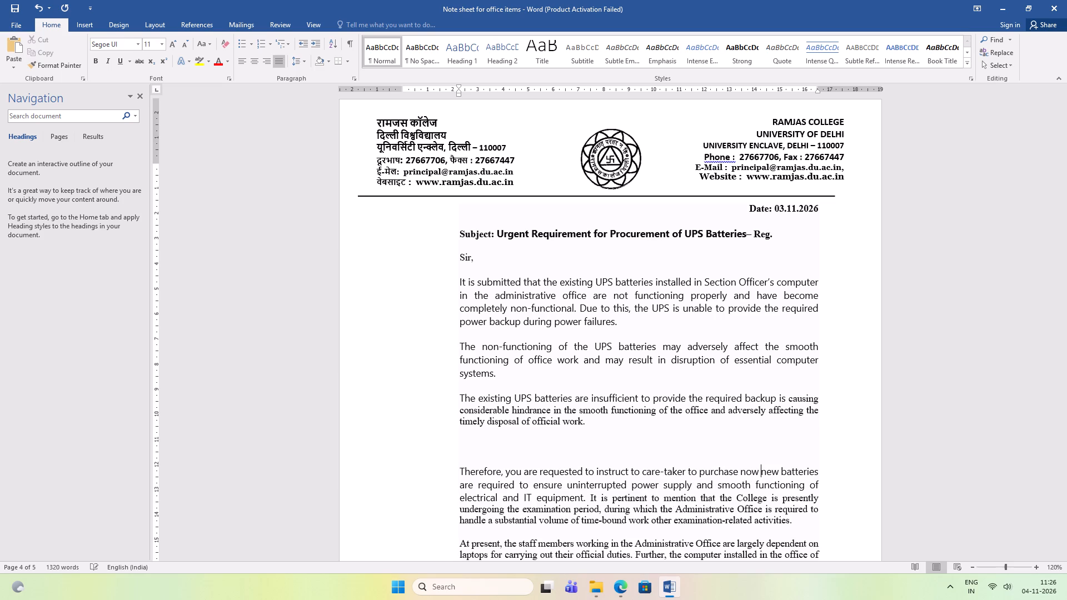
key("BackSpace")
key("BackSpace")
key("BackSpace")
key("BackSpace")
type("New")
key("BackSpace")
key("BackSpace")
key("BackSpace")
type("new")
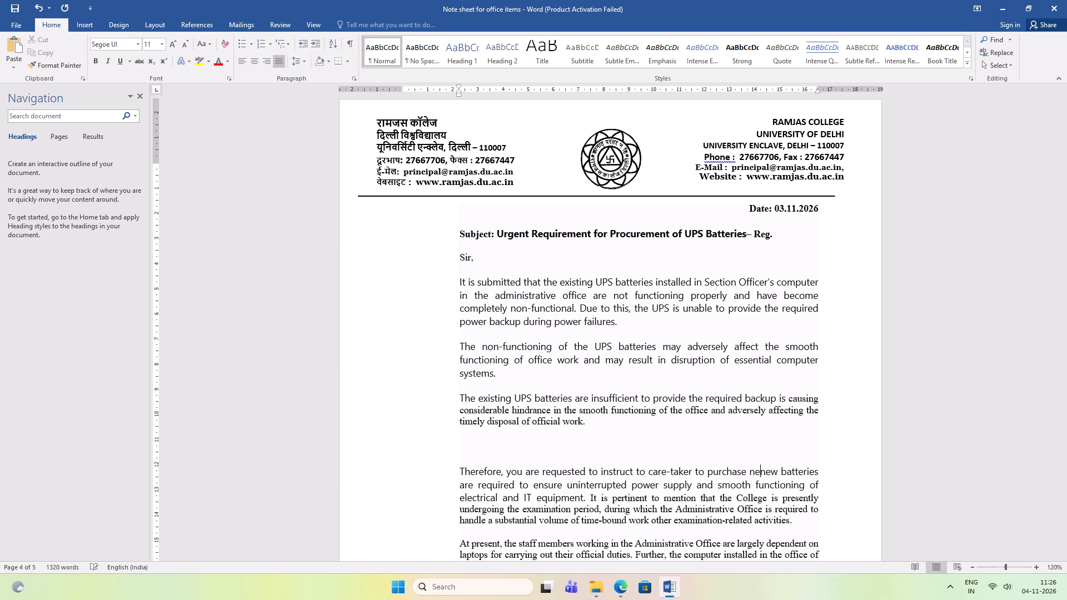
key("space")
key("shift+u")
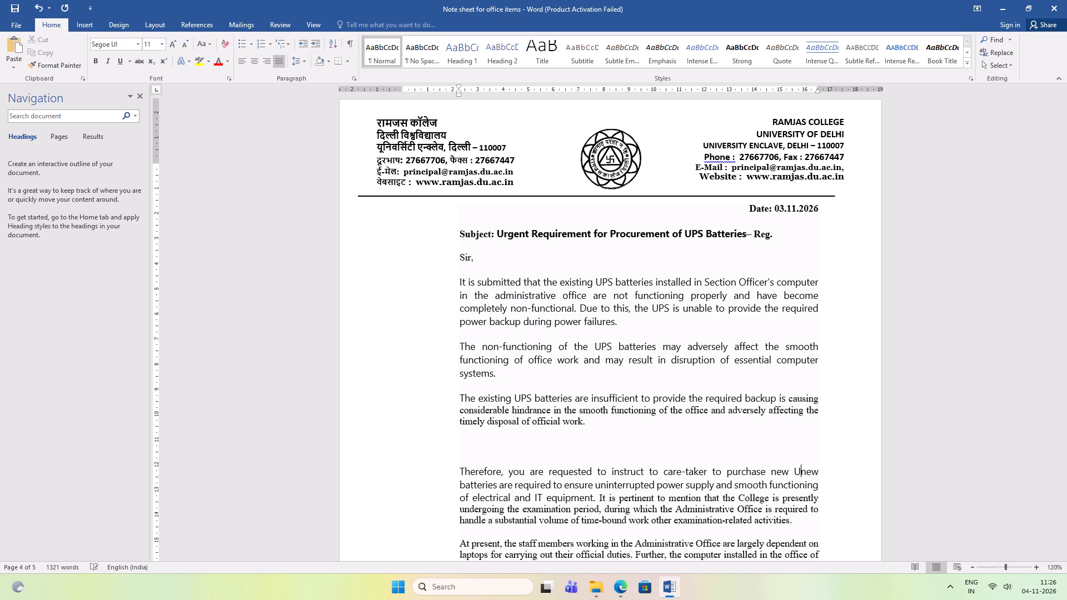
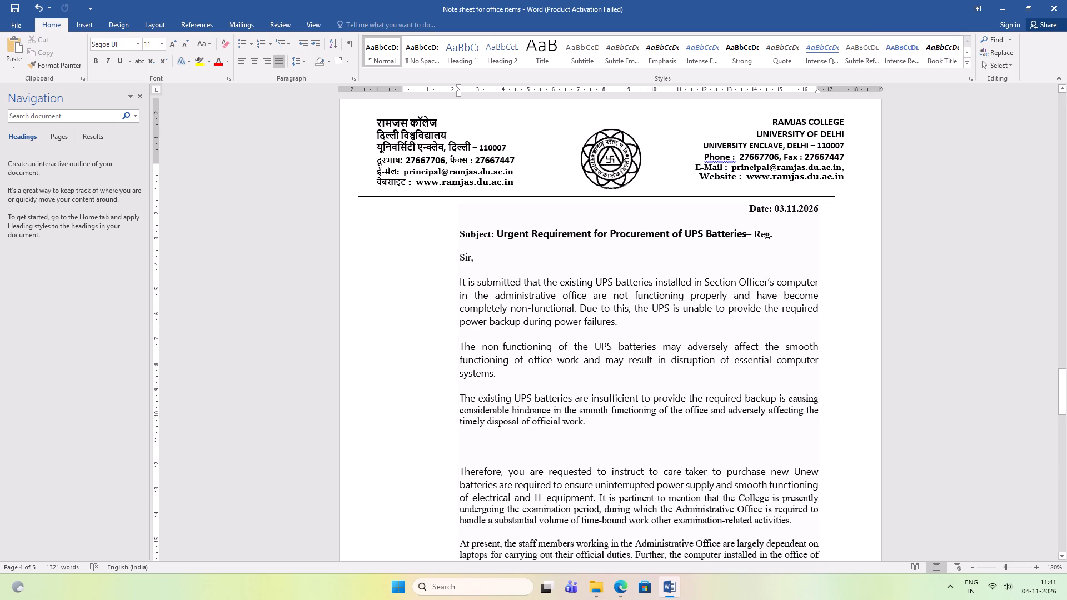
Complete the stray "U" before "new batteries" as "UPS Batteries" in the paragraph starting "Therefore".
left_click(713, 472)
key("Right")
key("Right")
key("Right")
key("Right")
key("Right")
key("Right")
key("Right")
key("Right")
key("Right")
key("Right")
key("Right")
key("Right")
key("Right")
key("Right")
key("Right")
key("Right")
key("Right")
type("PS")
key("space")
type("Be")
key("BackSpace")
type("atteries")
key("space")
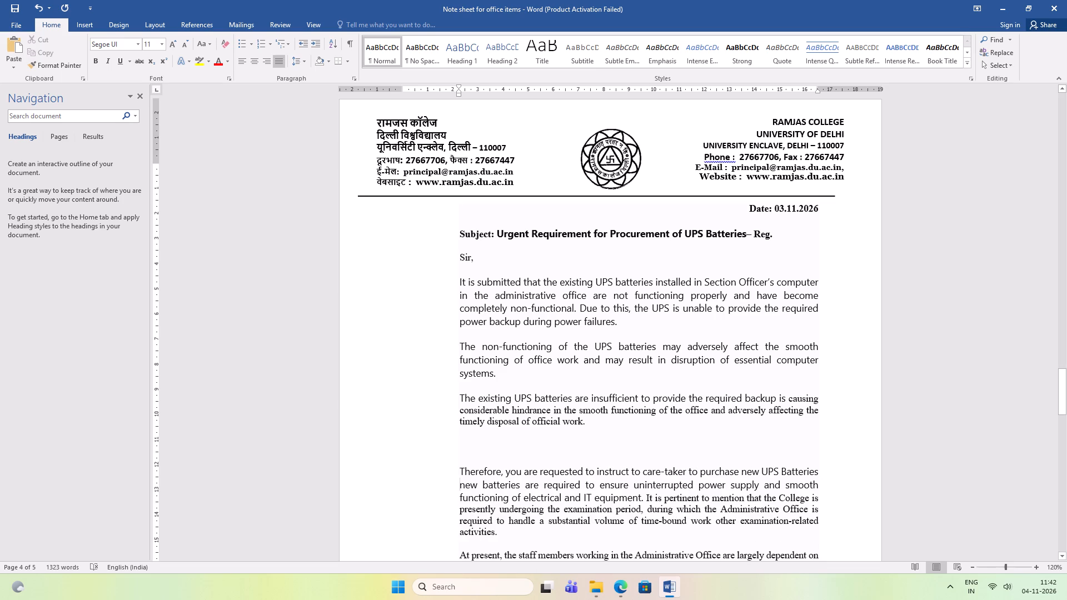
Continue the request after "UPS Batteries" with "on urgent basis so that".
type("on urgent basis")
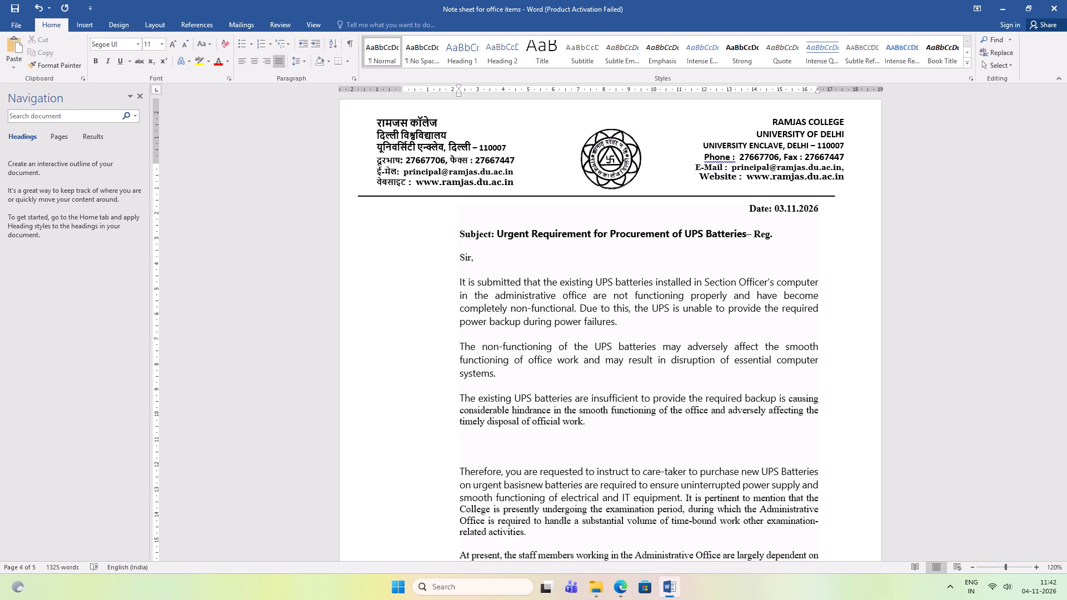
key("space")
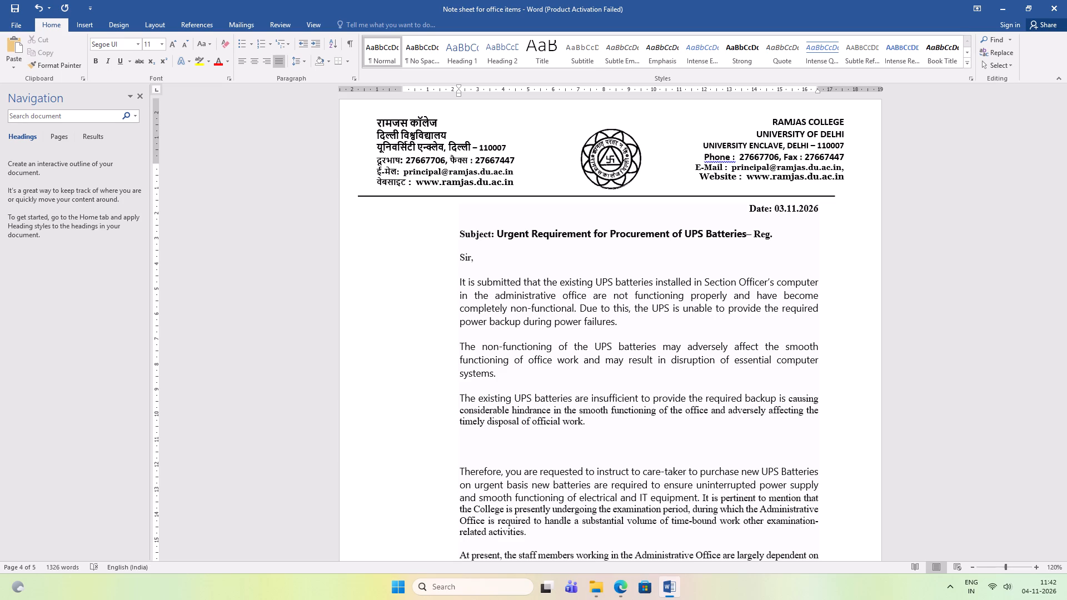
type("so that")
key("space")
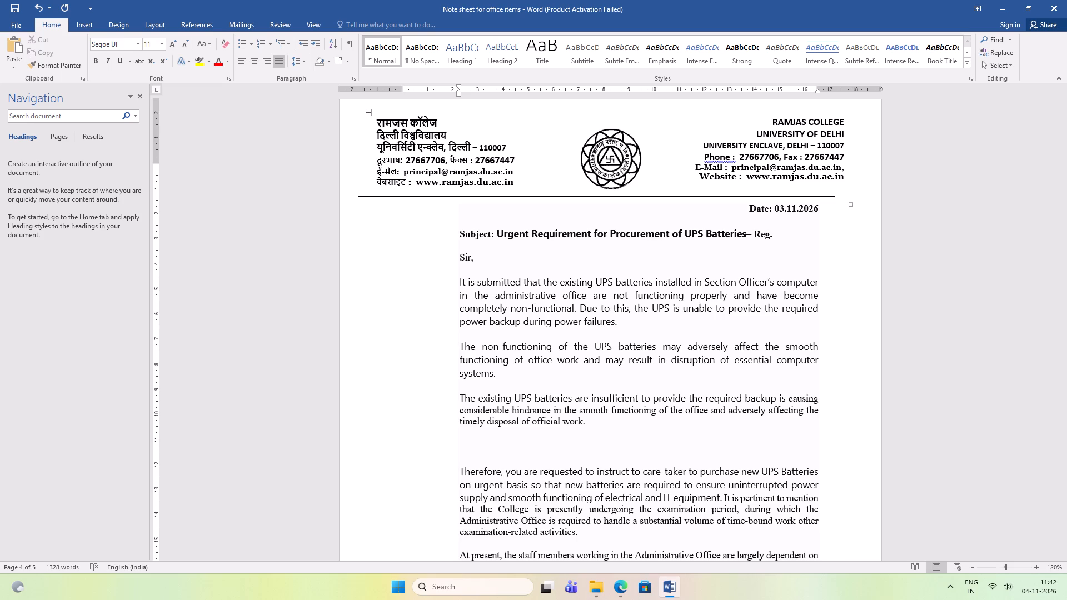
Copy "essential administrative responsibilities, including the preparation of official correspondence, note sheets, reports and other confidential" from the "Further" paragraph to after "so that".
scroll(578, 521, "down", 1)
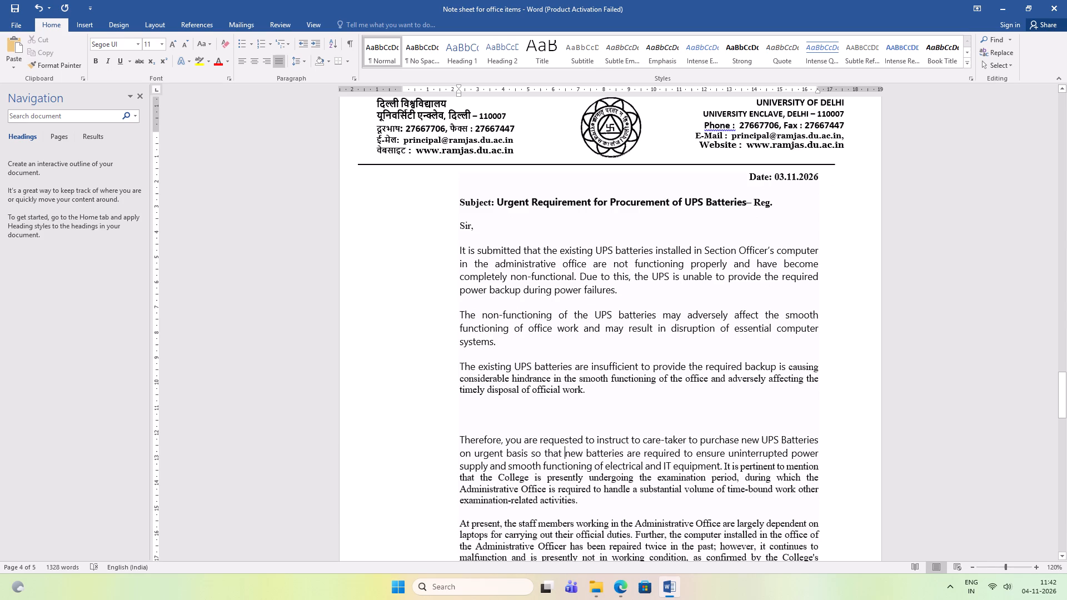
scroll(466, 404, "up", 1)
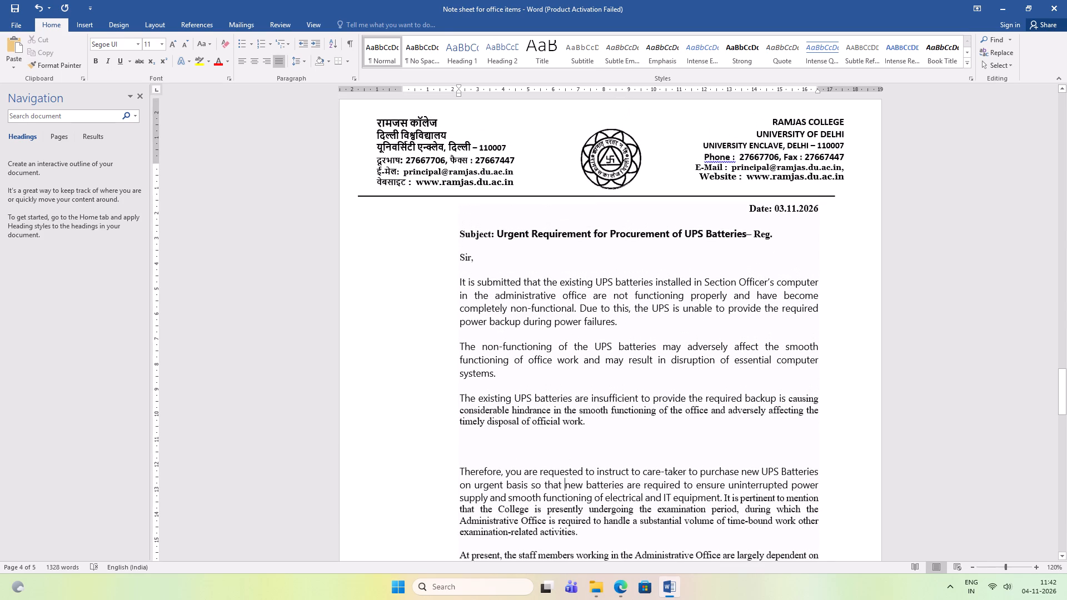
scroll(396, 353, "down", 4)
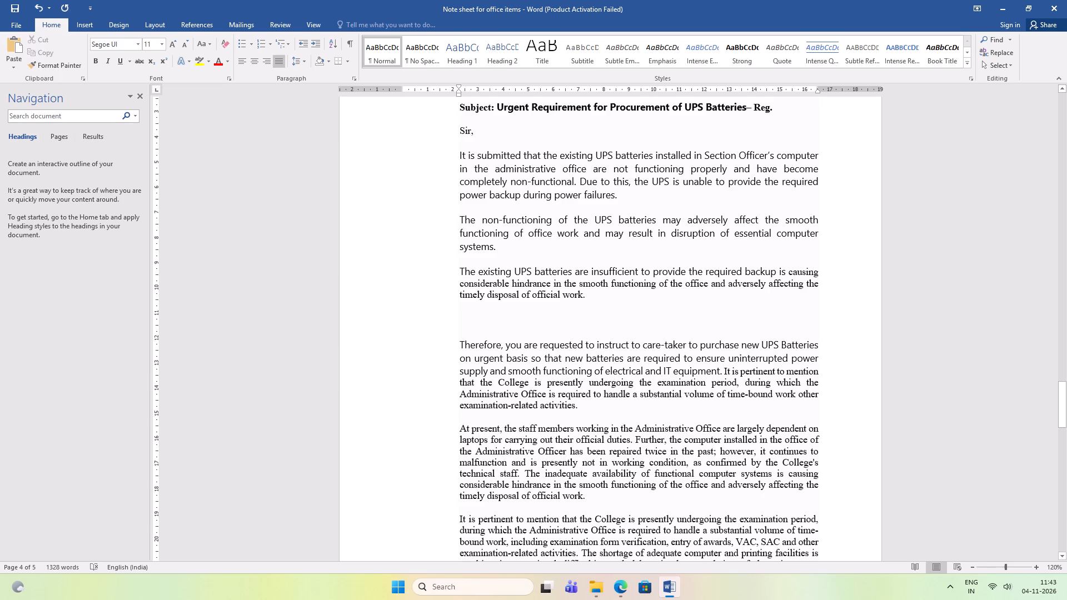
scroll(632, 407, "down", 2)
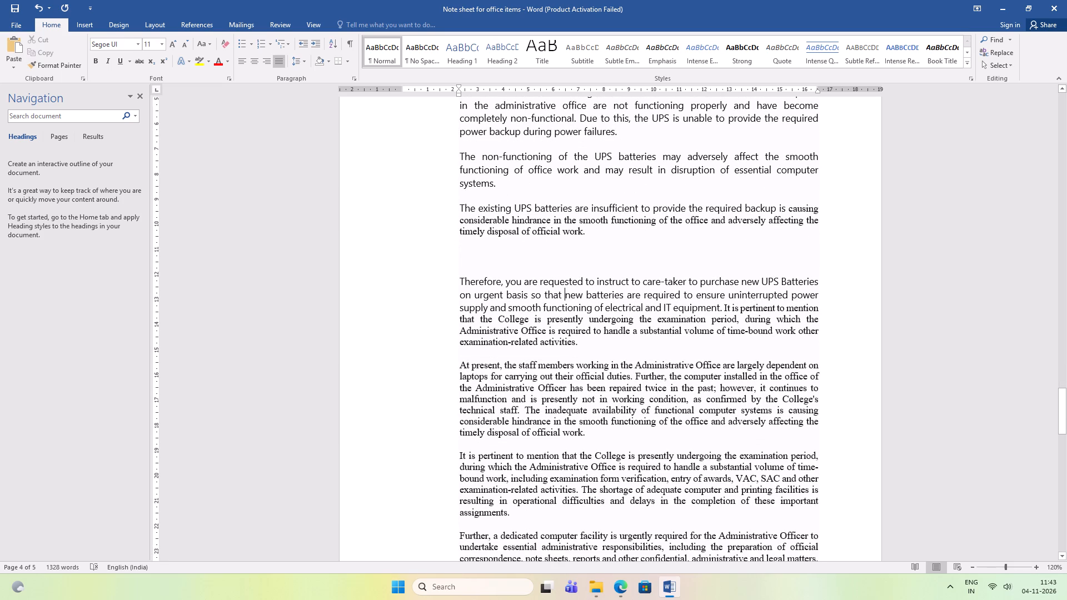
scroll(631, 406, "down", 1)
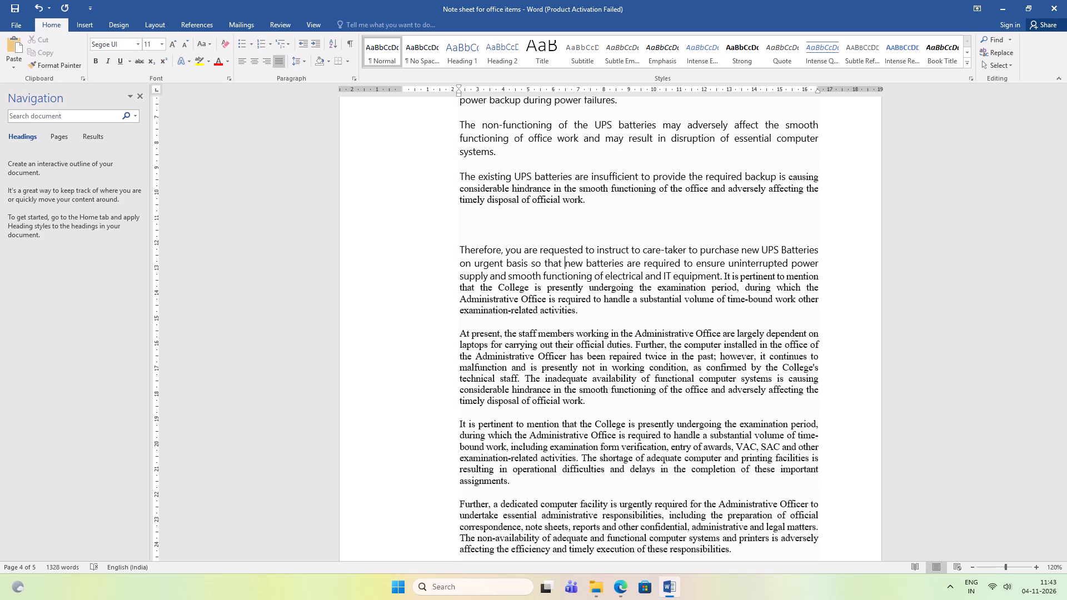
scroll(397, 271, "down", 5)
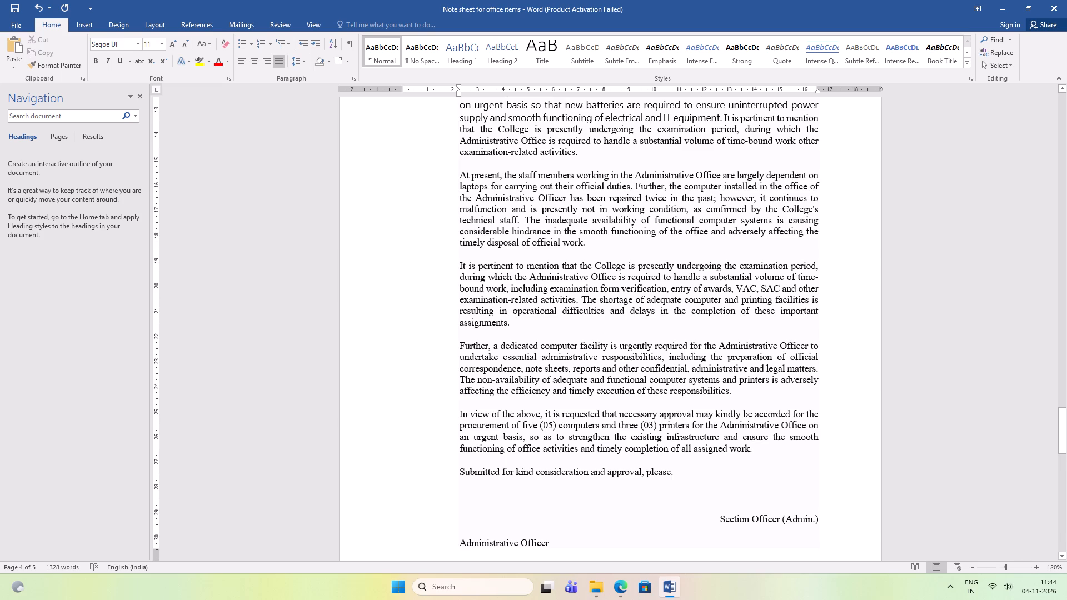
left_click_drag(504, 357, 797, 369)
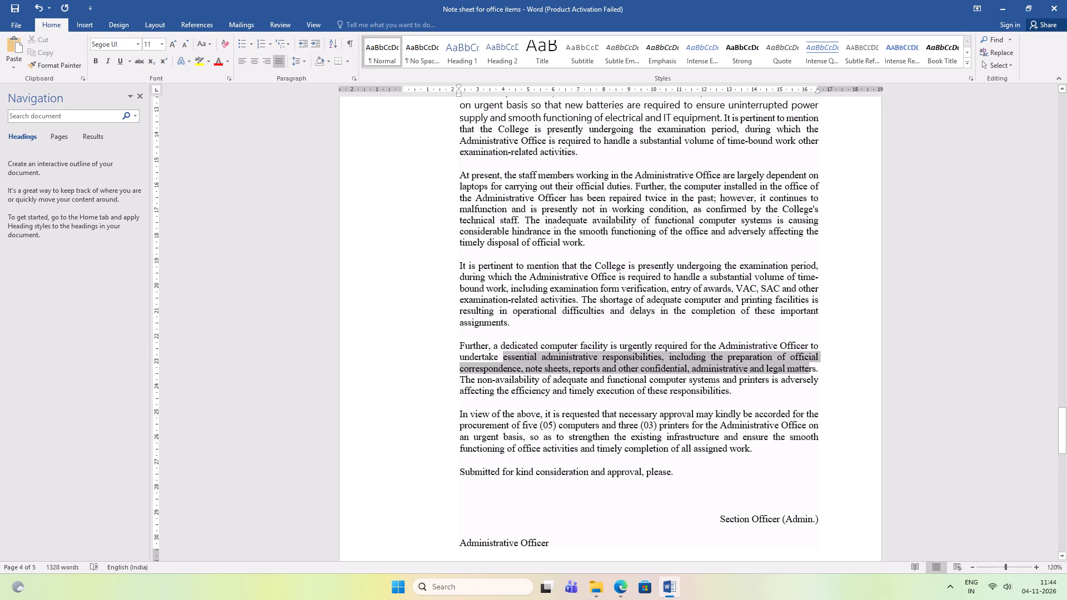
left_click_drag(797, 369, 700, 363)
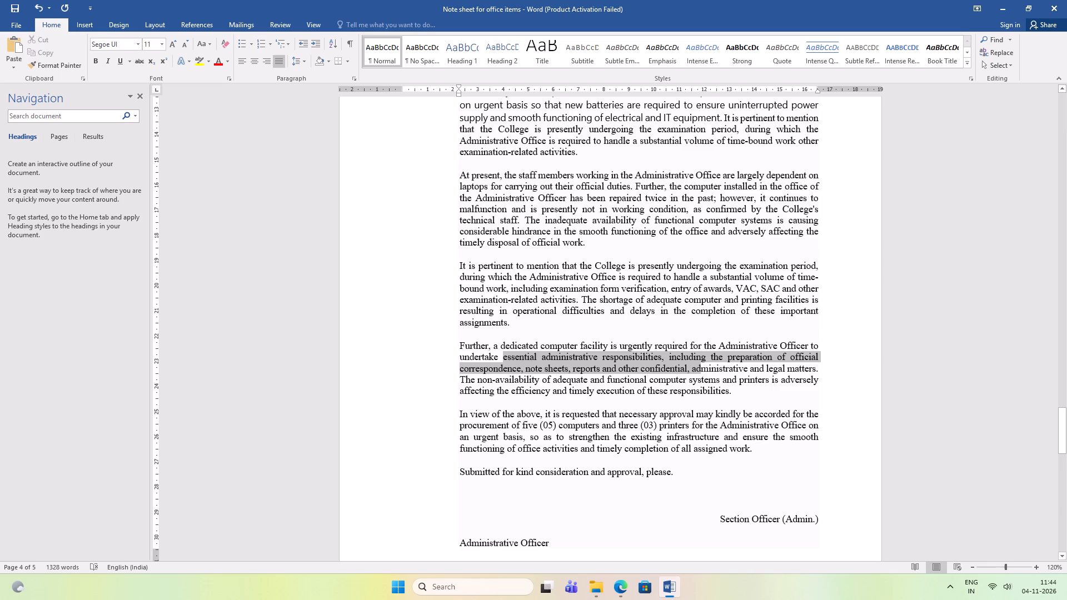
left_click_drag(700, 363, 686, 362)
left_click_drag(686, 362, 688, 363)
key("ctrl+c")
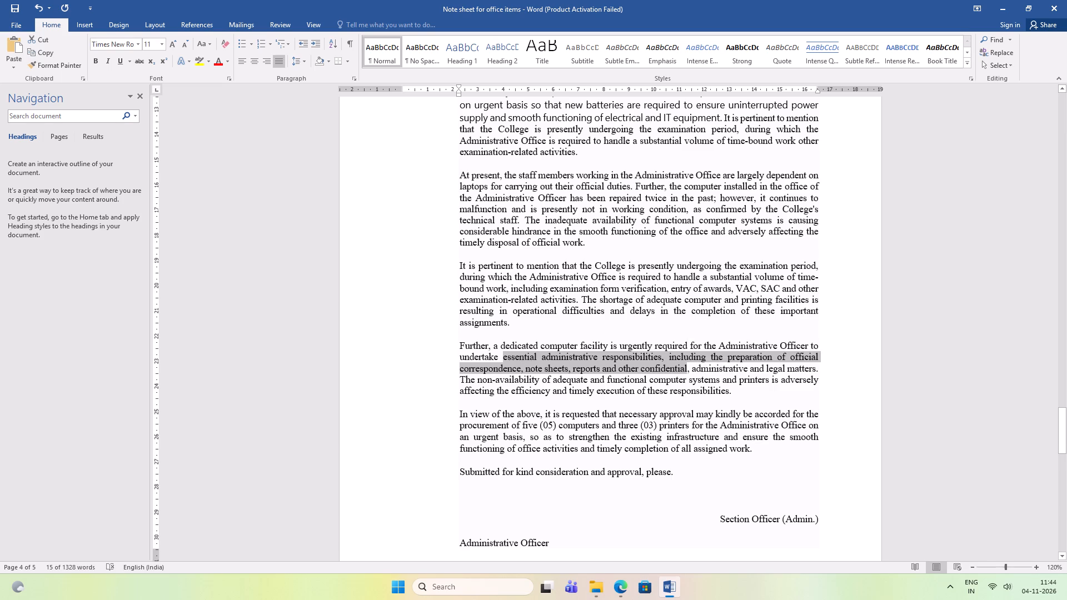
scroll(574, 294, "up", 1)
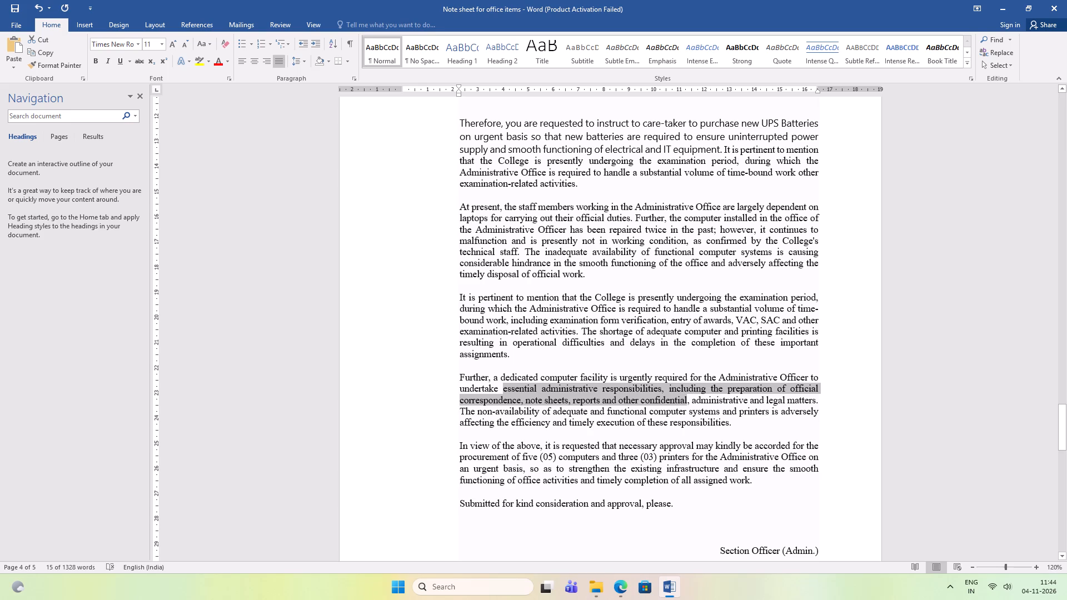
left_click(565, 139)
key("ctrl+v")
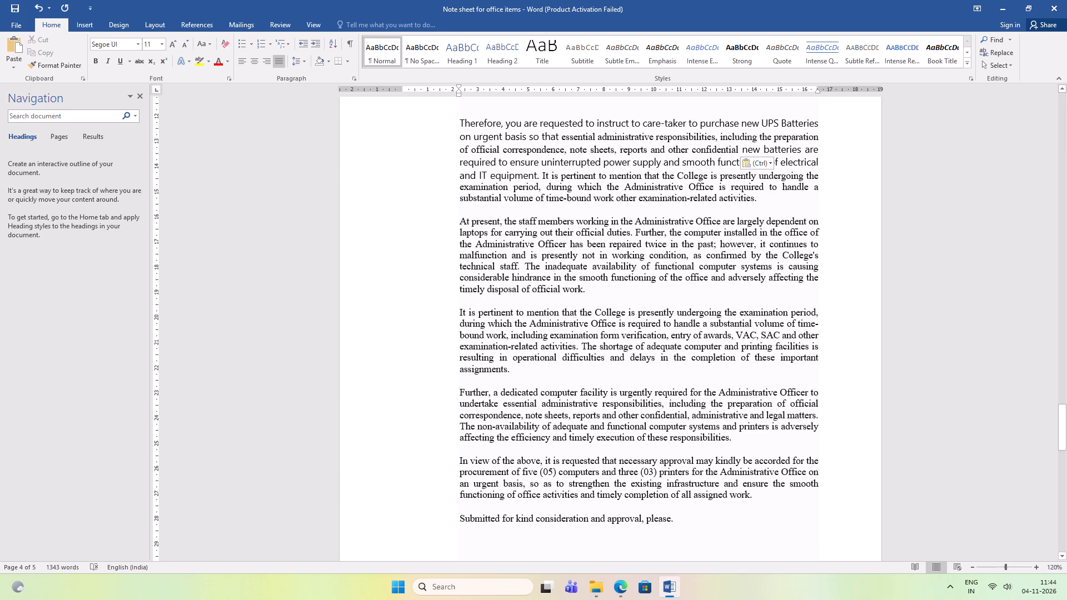
Add "are completed on time" after "reports and other confidential" in the request paragraph.
type("are")
key("space")
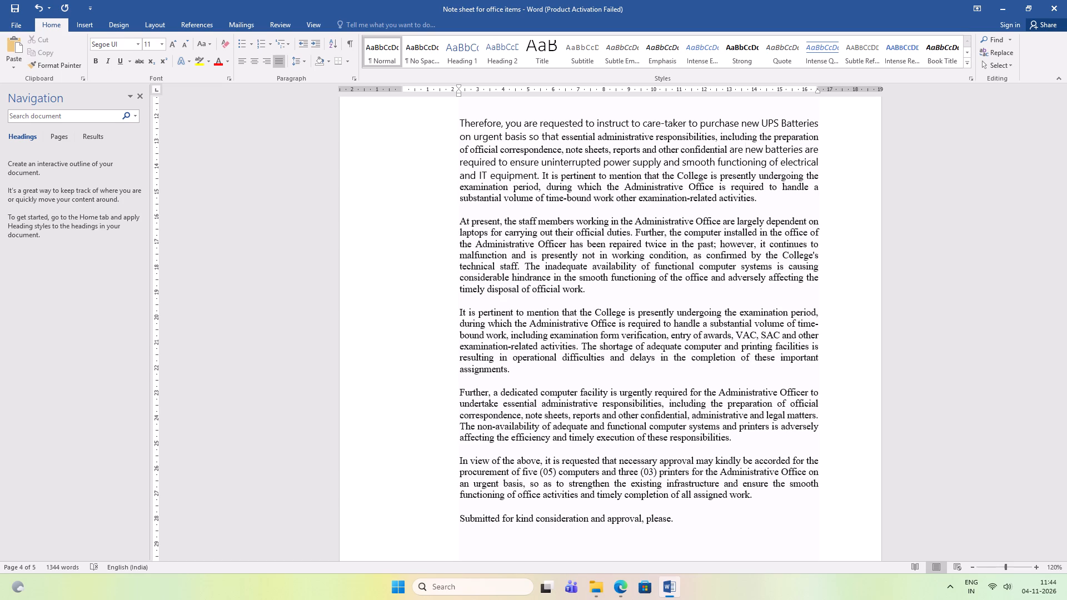
type("completed ontime")
key("space")
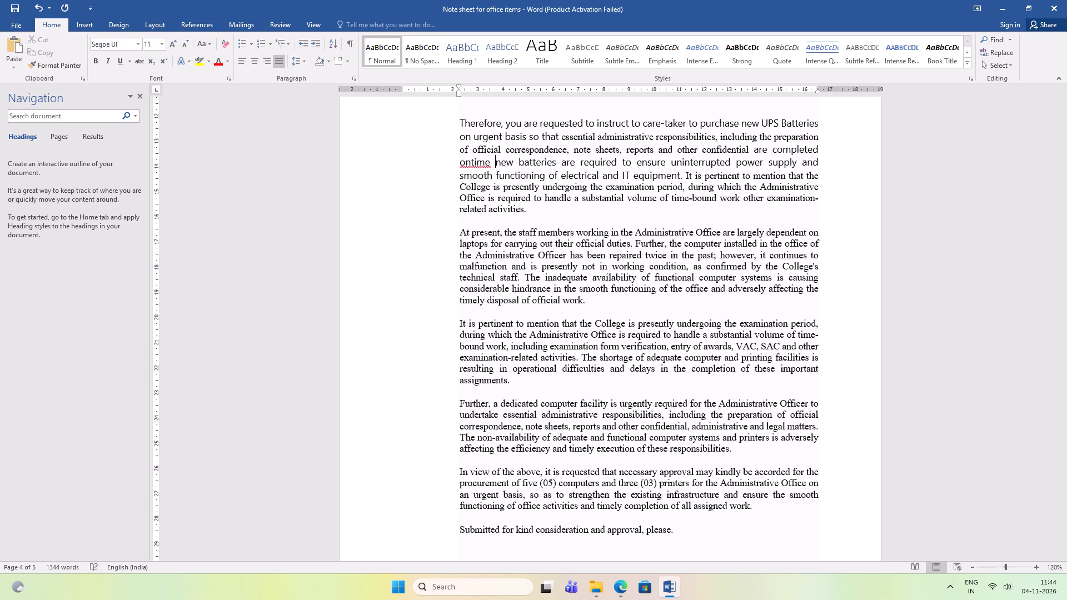
key("BackSpace")
key("BackSpace")
key("BackSpace")
key("BackSpace")
key("BackSpace")
key("space")
type("time")
key("space")
Delete the leftover text after "completed on time", from "new batteries are required" through "examination-related activities." and the following "A".
key("shift+Down")
key("shift+Down")
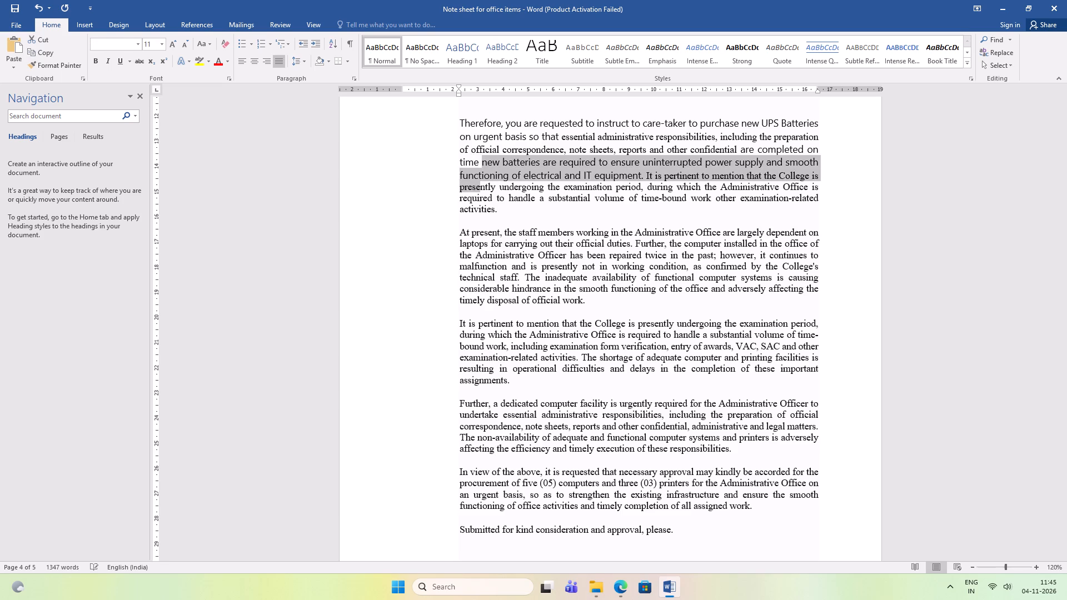
key("shift+Down")
key("shift+Down")
key("shift+Right")
key("shift+Right")
key("shift+Right")
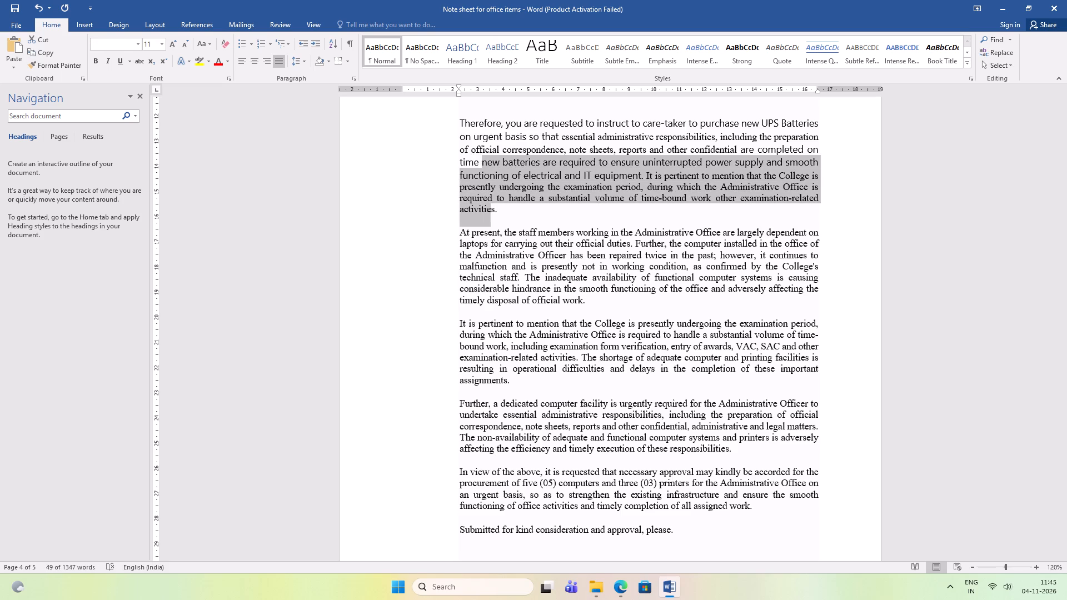
key("shift+Right")
key("shift+Right")
key("shift+Right")
key("shift+Right")
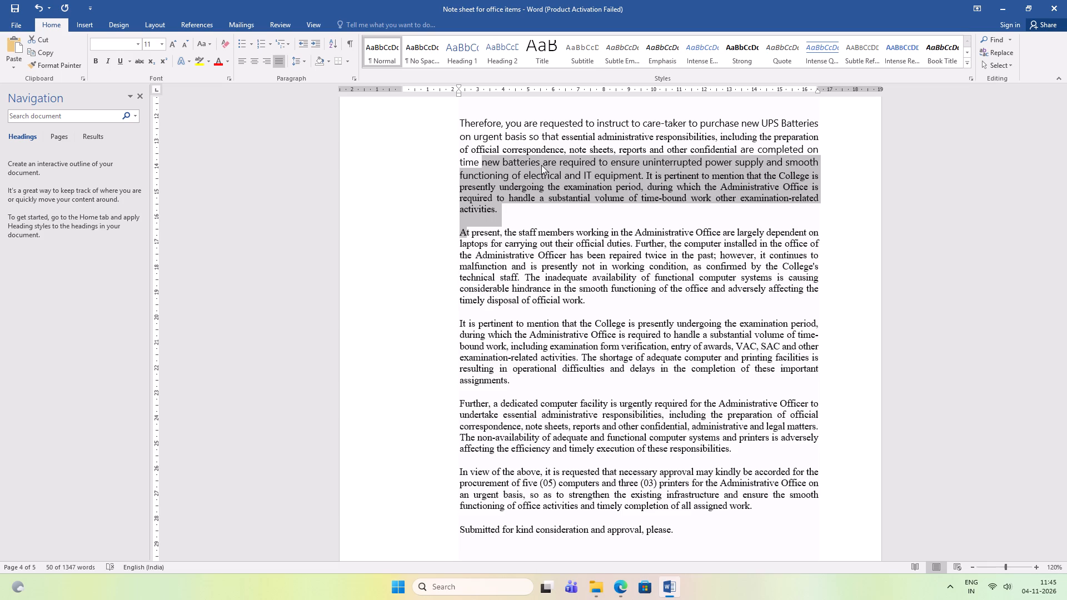
key("Delete")
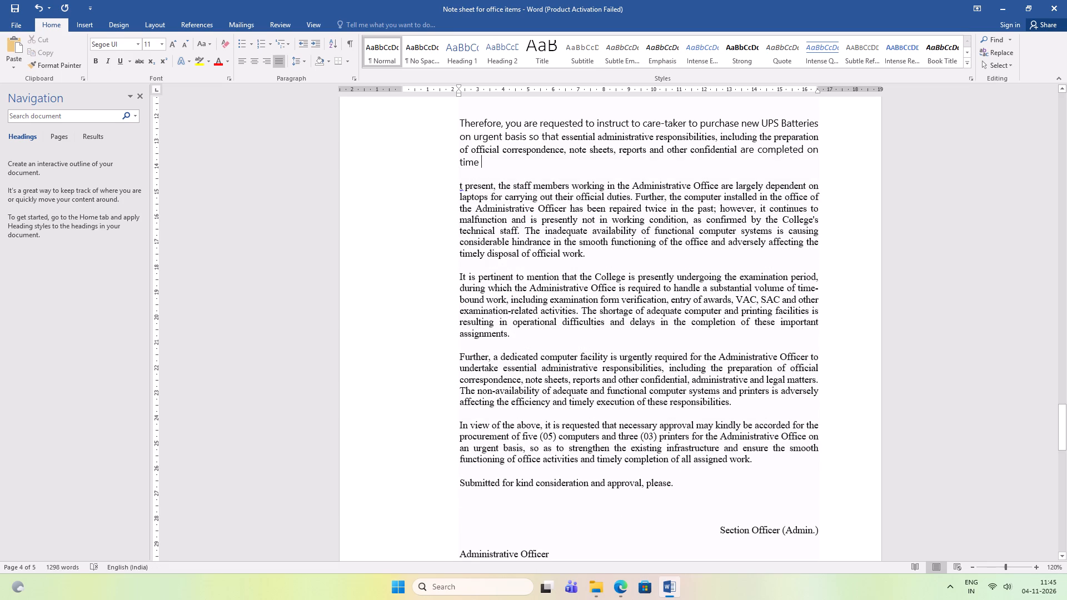
Join the paragraph starting "The existing UPS batteries are insufficient" to the end of the preceding one, separated by a space.
scroll(495, 157, "down", 3)
scroll(525, 156, "up", 10)
scroll(598, 531, "down", 4)
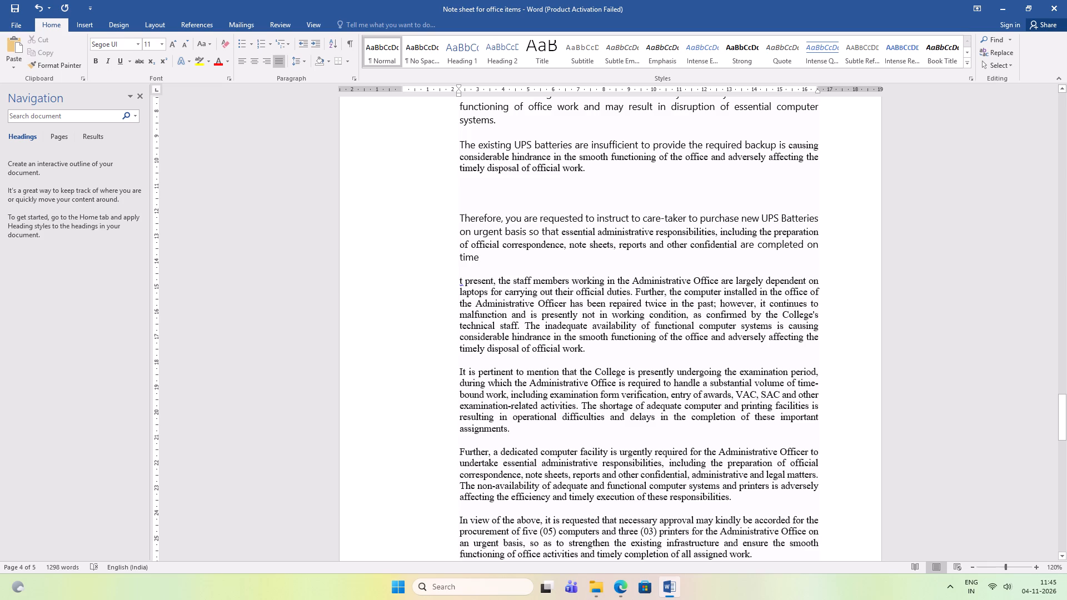
scroll(688, 316, "up", 4)
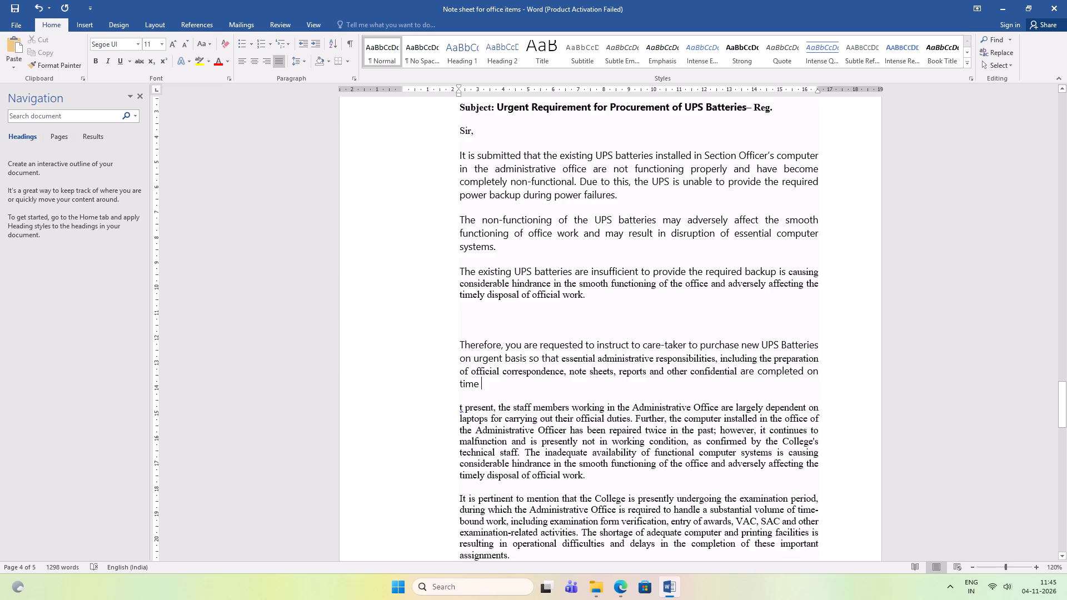
scroll(585, 258, "down", 1)
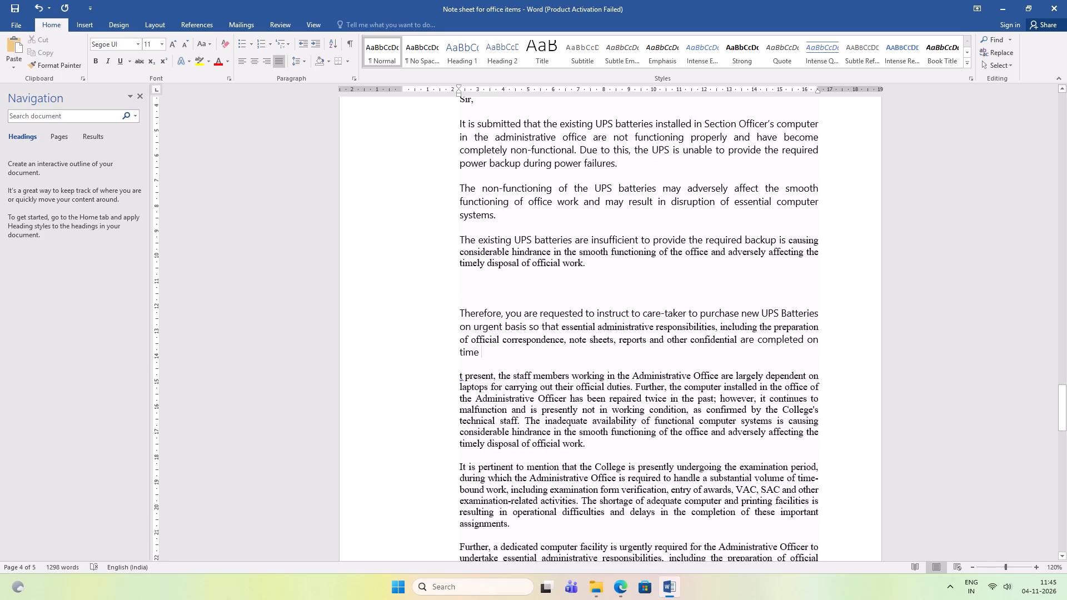
left_click(517, 218)
key("Delete")
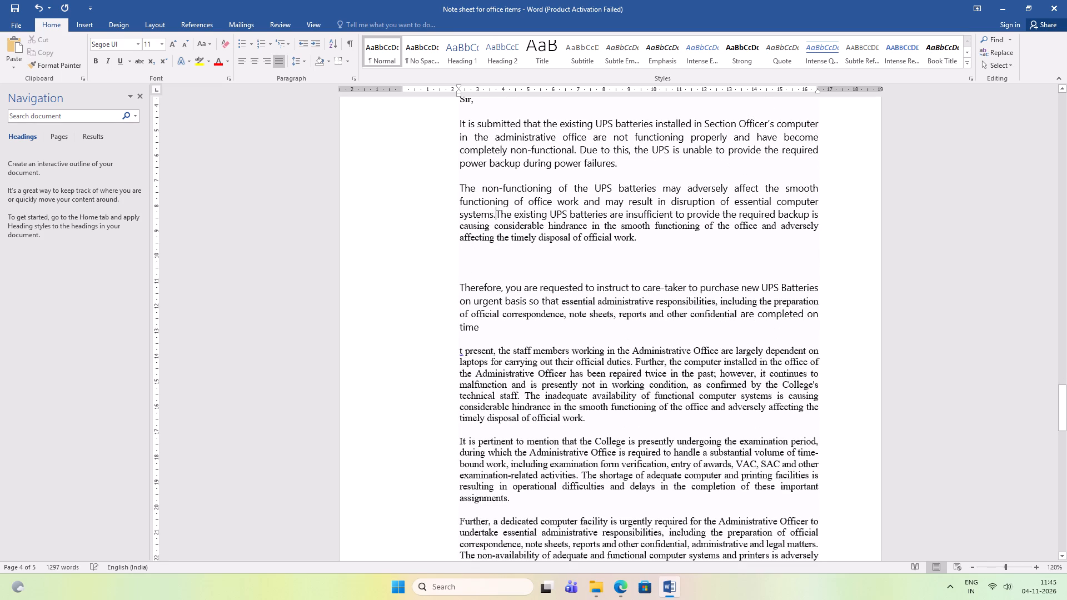
key("space")
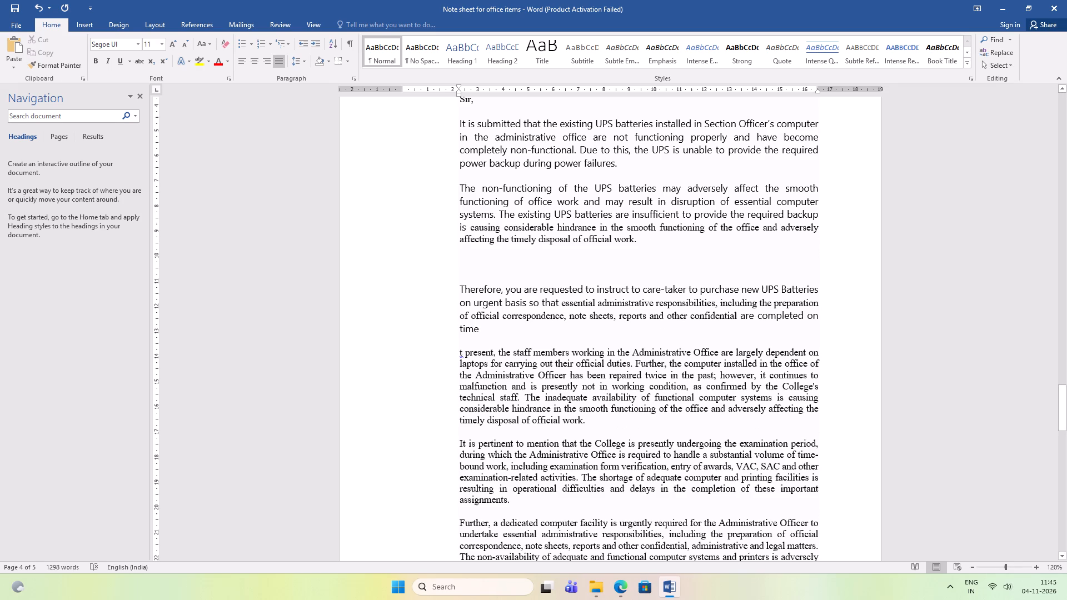
Delete the empty paragraph above the one starting "Therefore".
left_click(493, 268)
key("Delete")
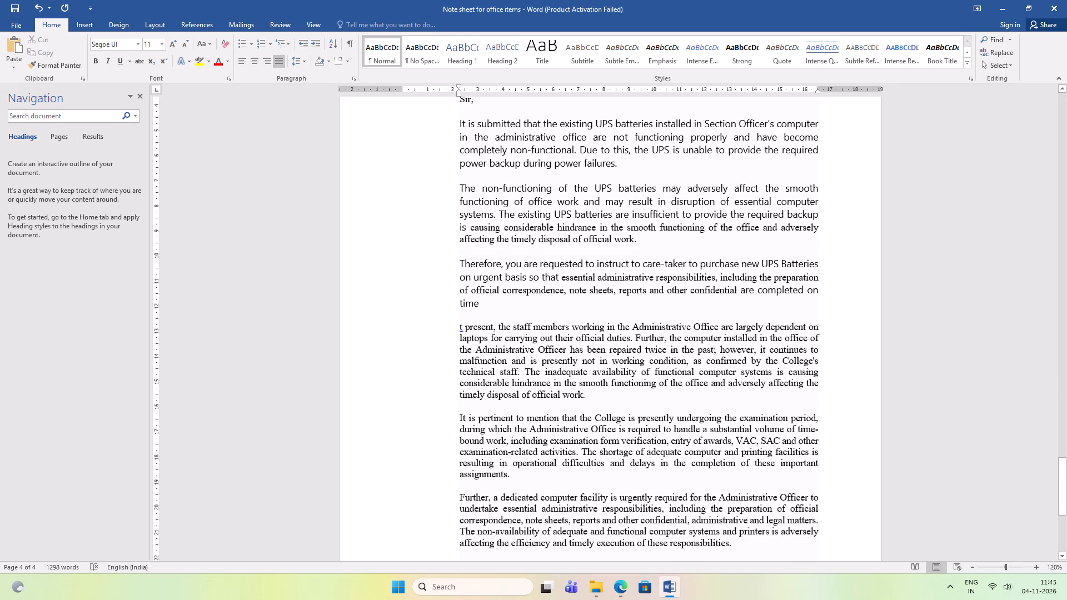
Delete the three old paragraphs from "t present, the staff members" through "timely execution of these responsibilities.".
left_click_drag(456, 328, 733, 541)
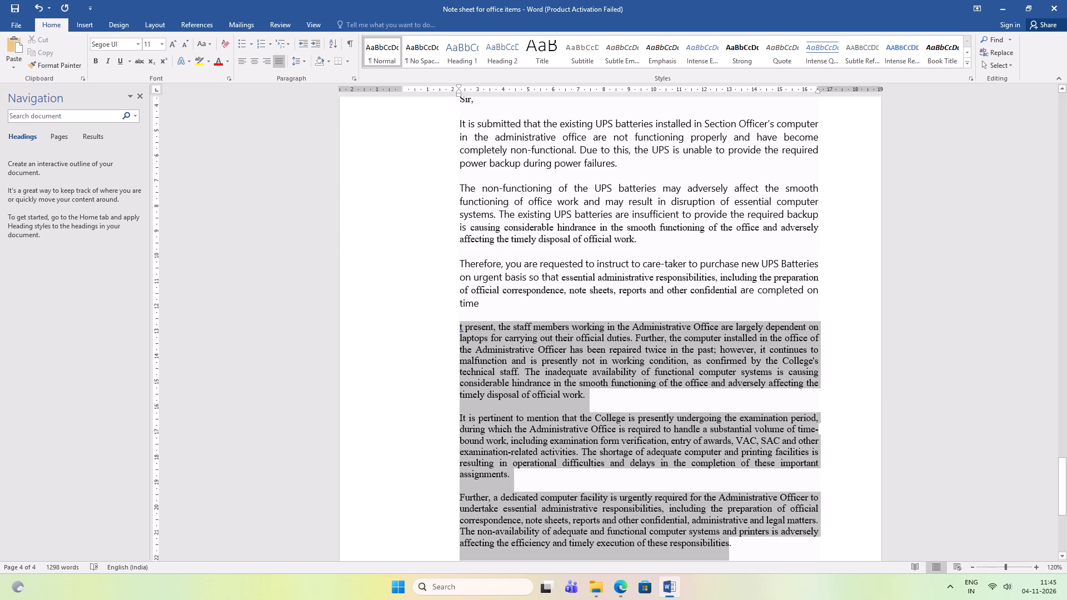
left_click_drag(733, 541, 762, 544)
key("Delete")
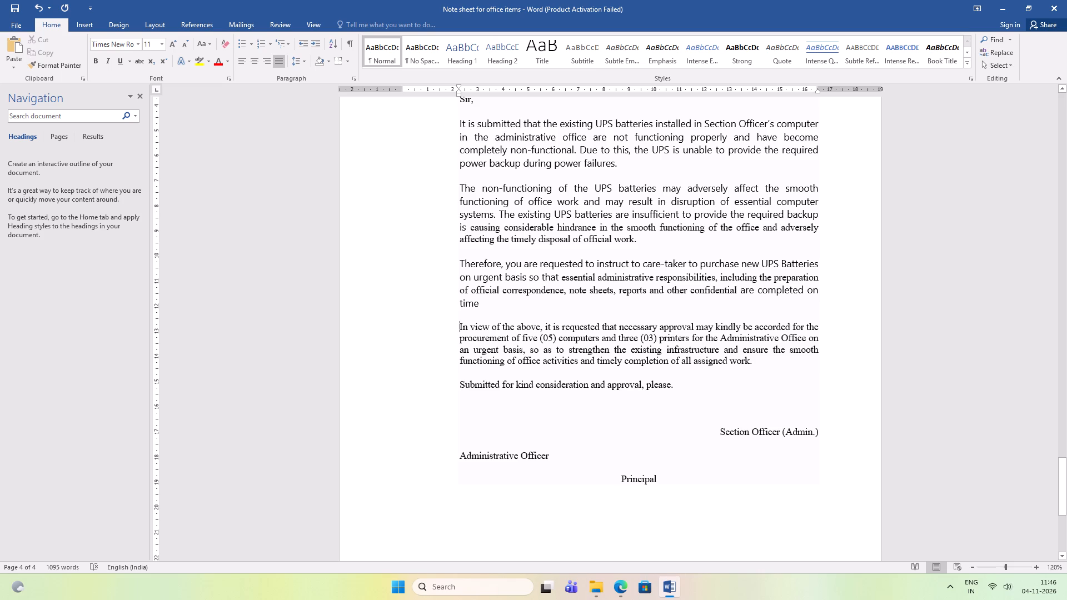
Insert "a" before "new UPS Batteries" in the paragraph starting "Therefore".
left_click(742, 264)
key("a")
key("space")
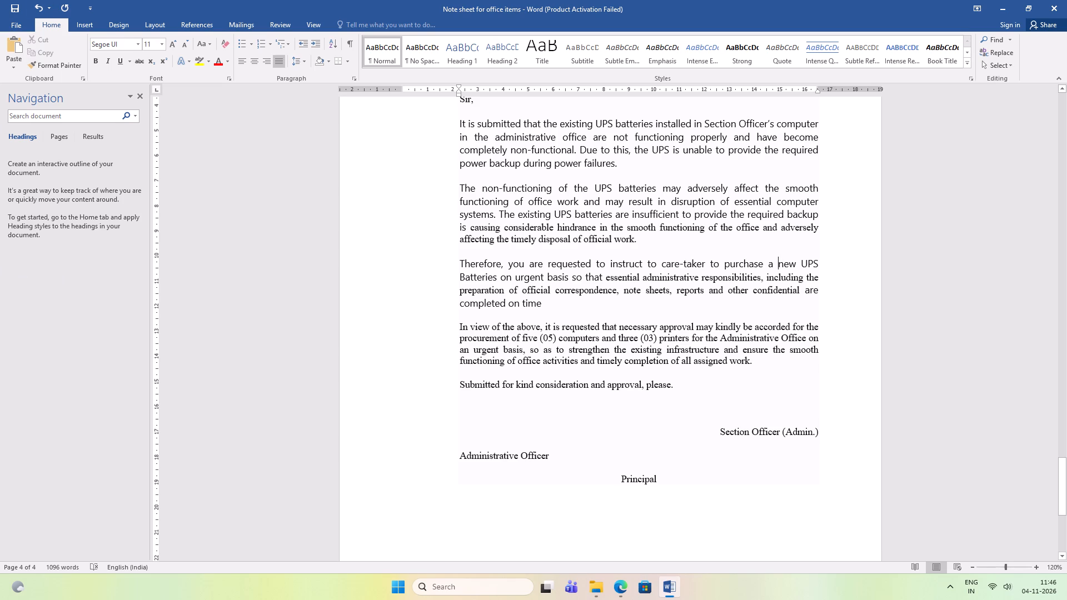
Copy "so as to strengthen" through "all assigned work." from the old request paragraph to after "urgent basis" in the "Therefore" paragraph, followed by a paragraph break.
left_click_drag(530, 349, 757, 356)
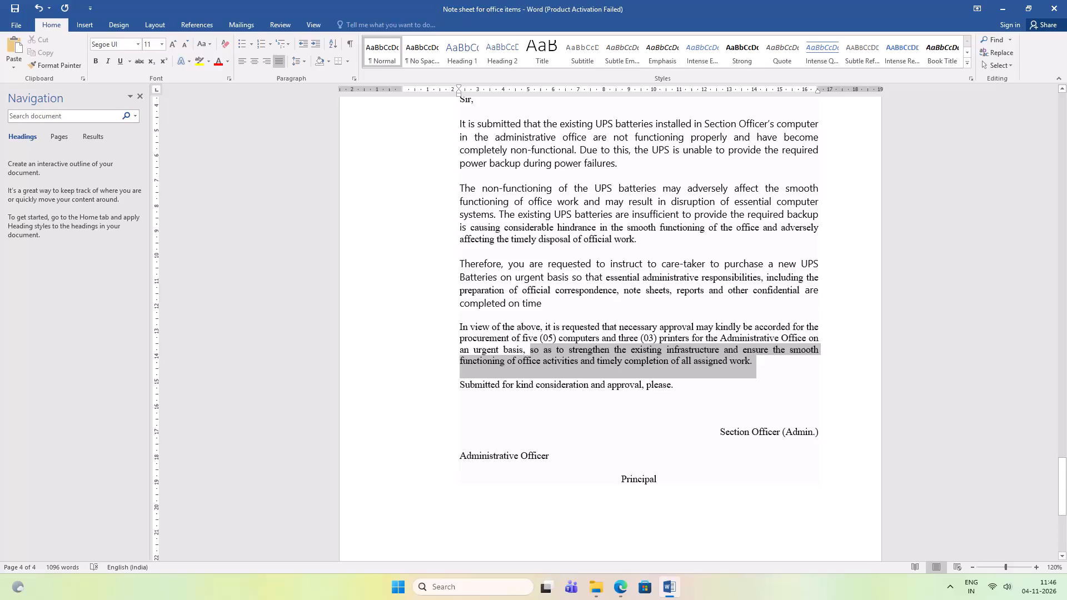
left_click_drag(757, 356, 752, 357)
left_click_drag(752, 357, 752, 358)
key("ctrl+c")
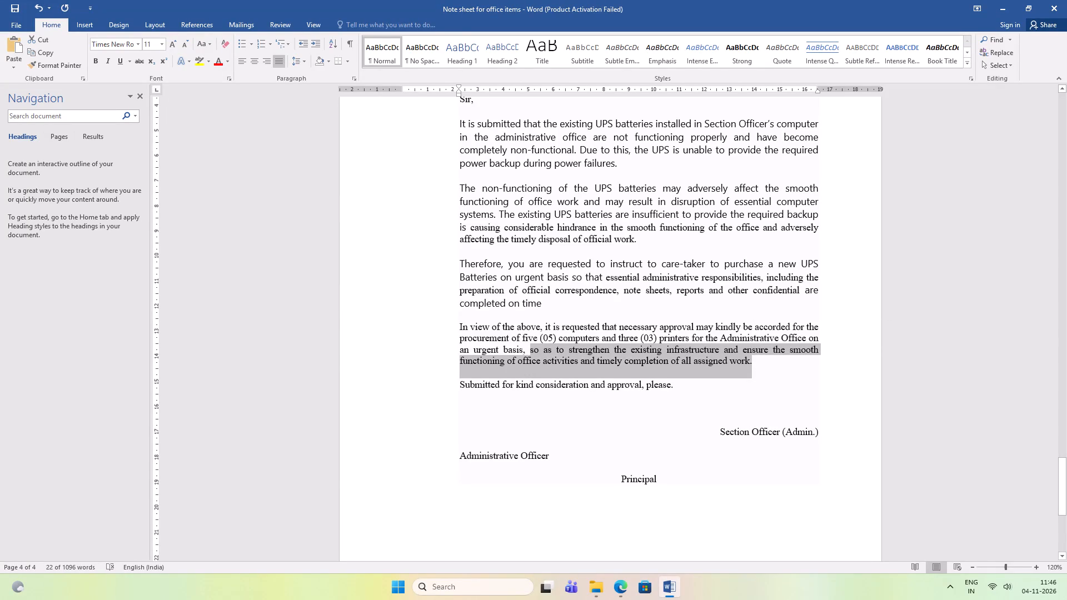
left_click(572, 276)
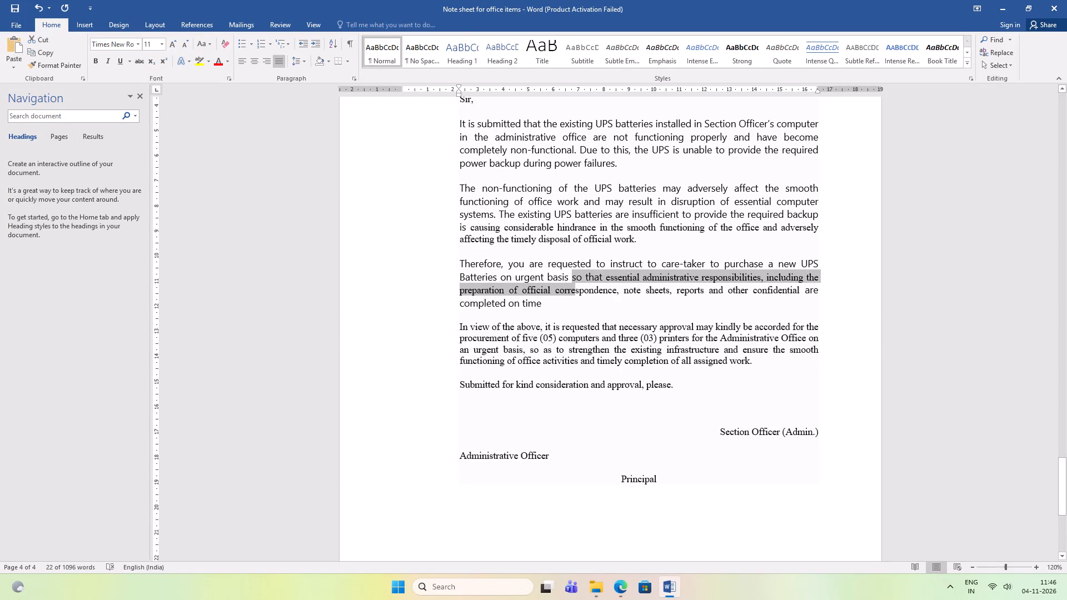
key("ctrl+v")
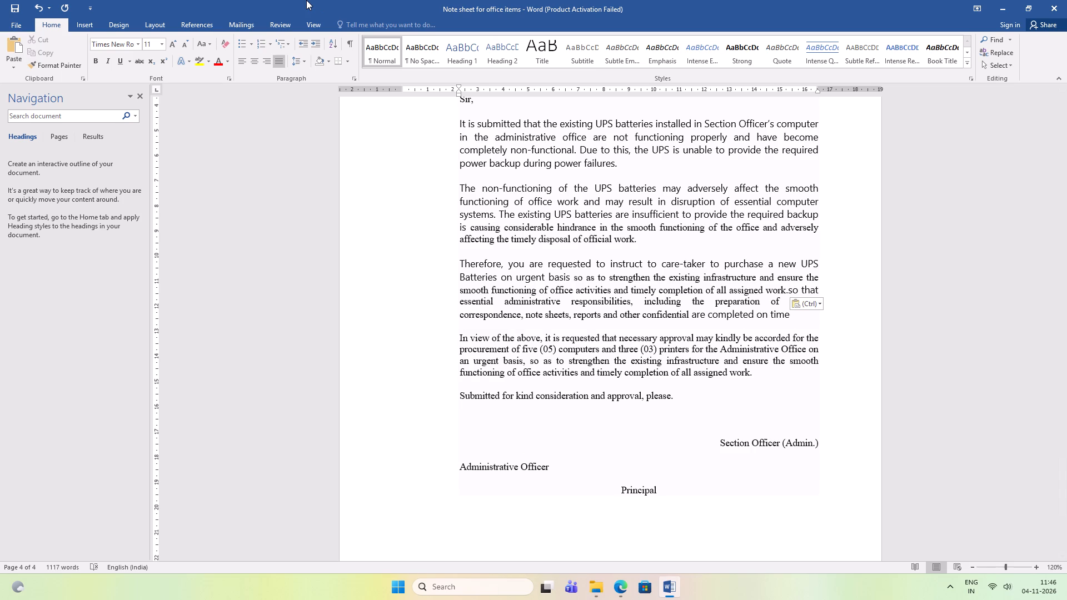
key("Return")
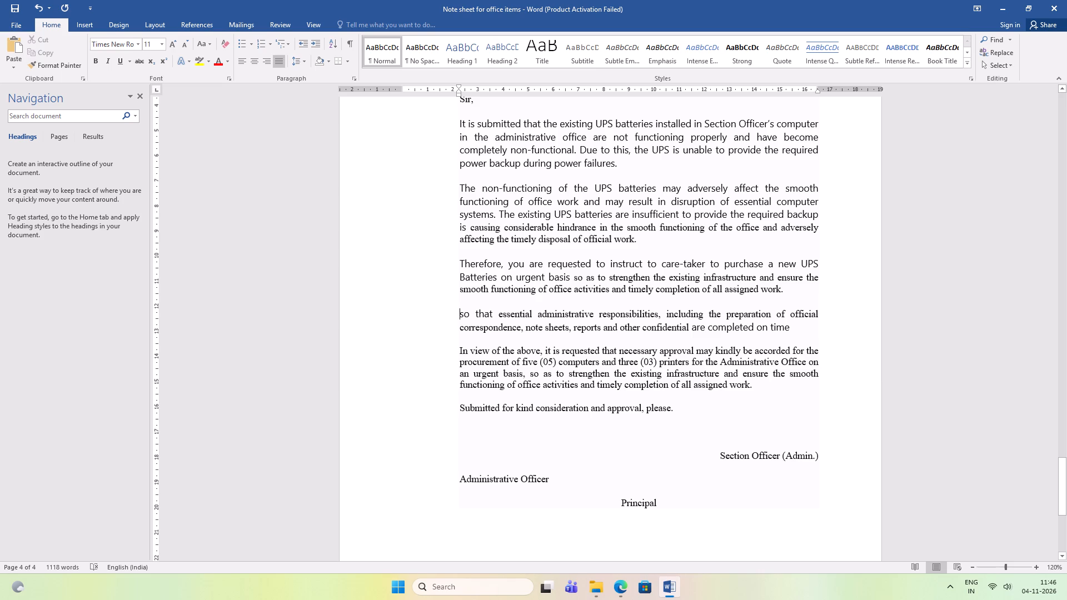
Delete the leftover paragraph from "so that essential administrative responsibilities" through "are completed on time".
left_click_drag(458, 308, 724, 377)
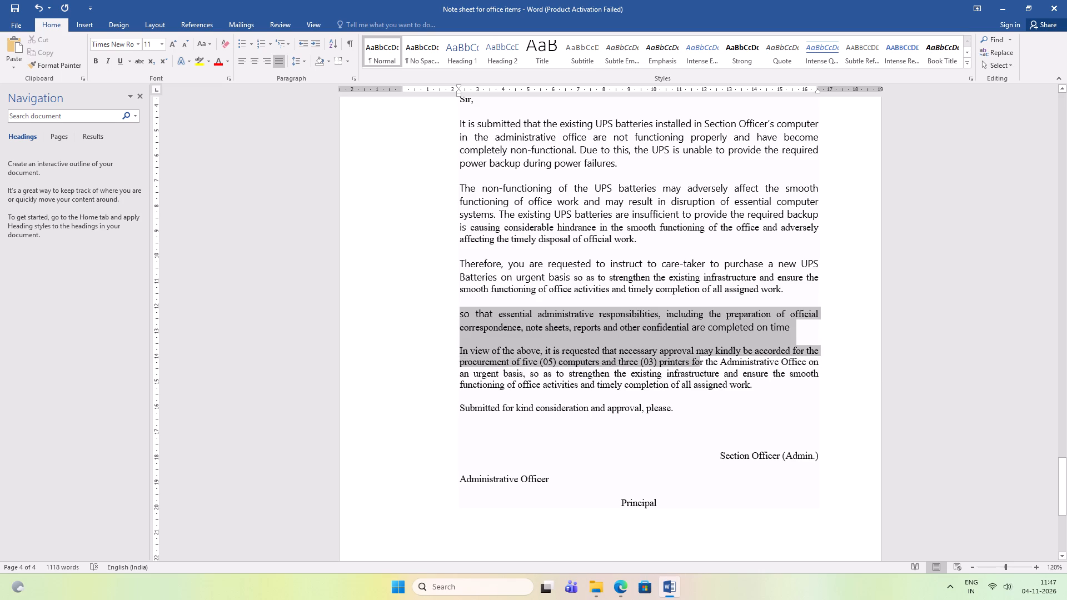
left_click_drag(724, 377, 788, 324)
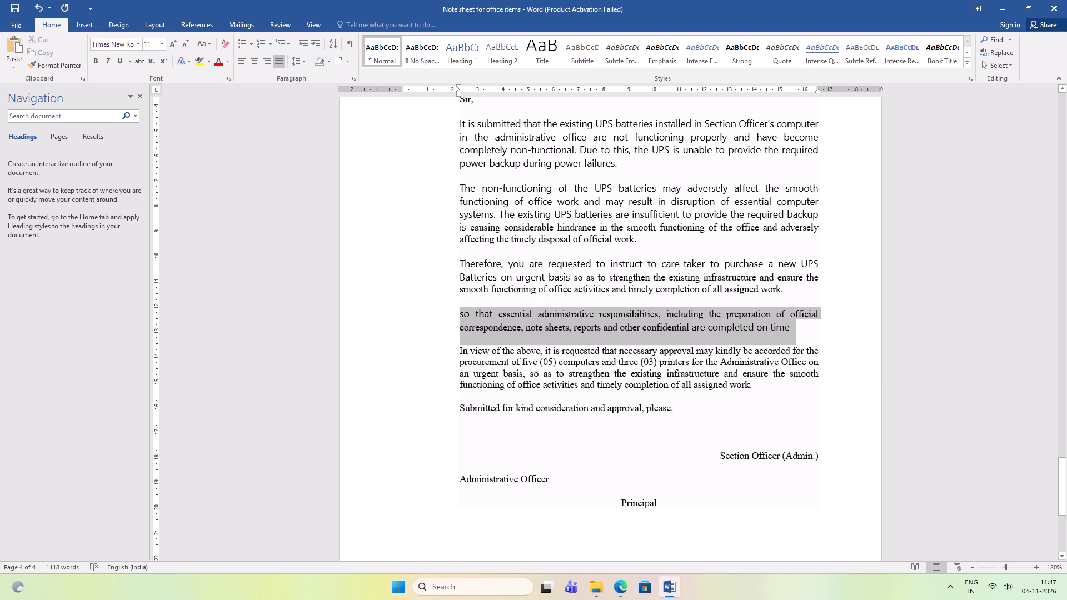
left_click_drag(788, 324, 781, 327)
key("Delete")
key("Delete")
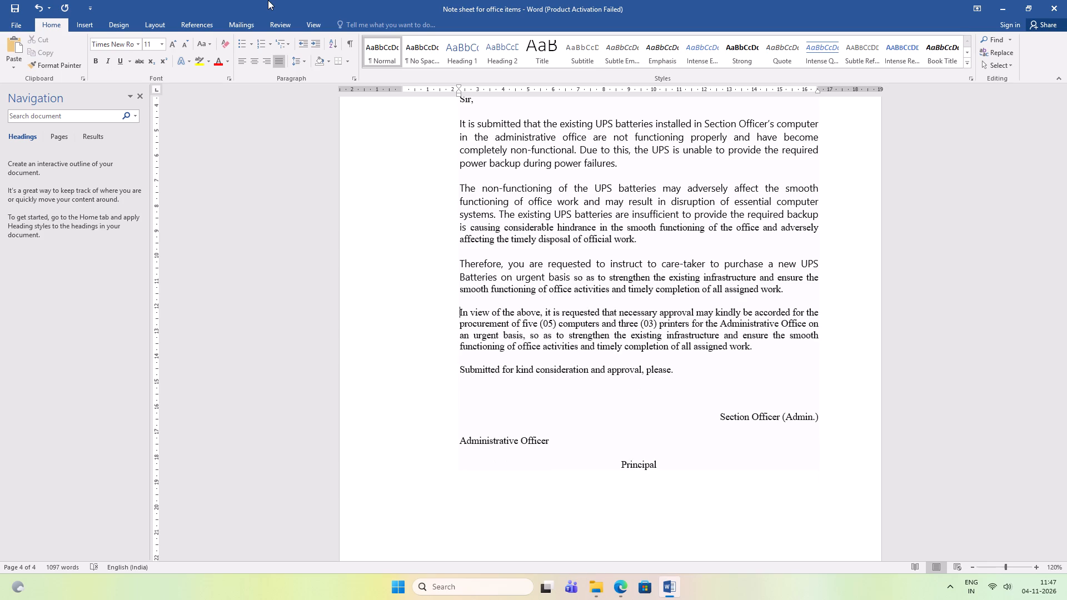
Delete the old computers-and-printers paragraph starting "In view of the above" and its empty line above "Submitted for kind consideration".
left_click_drag(458, 314, 559, 328)
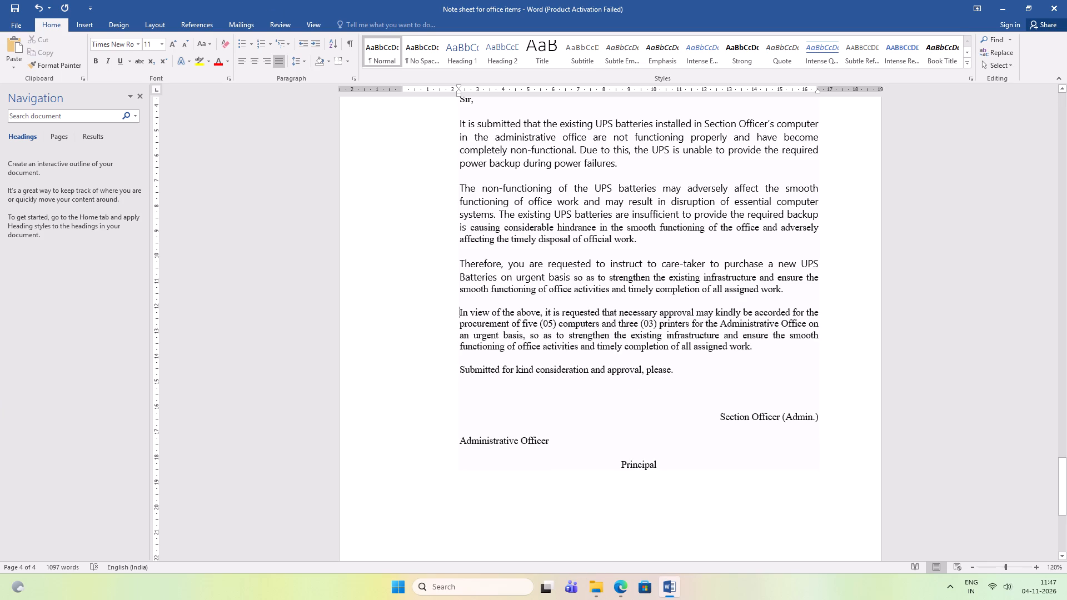
left_click_drag(559, 328, 756, 335)
key("Delete")
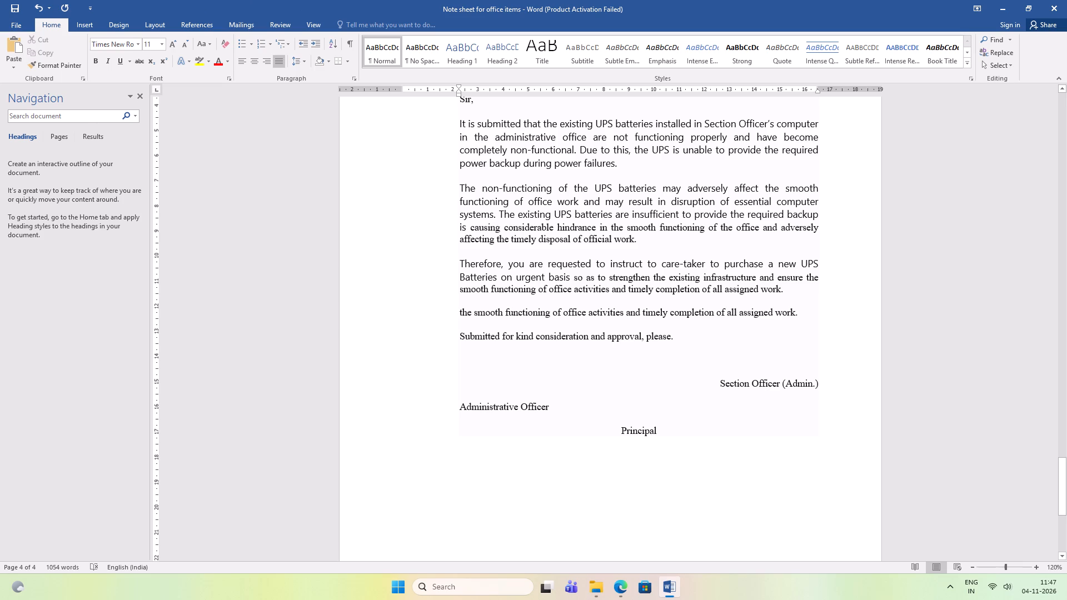
left_click_drag(456, 309, 794, 311)
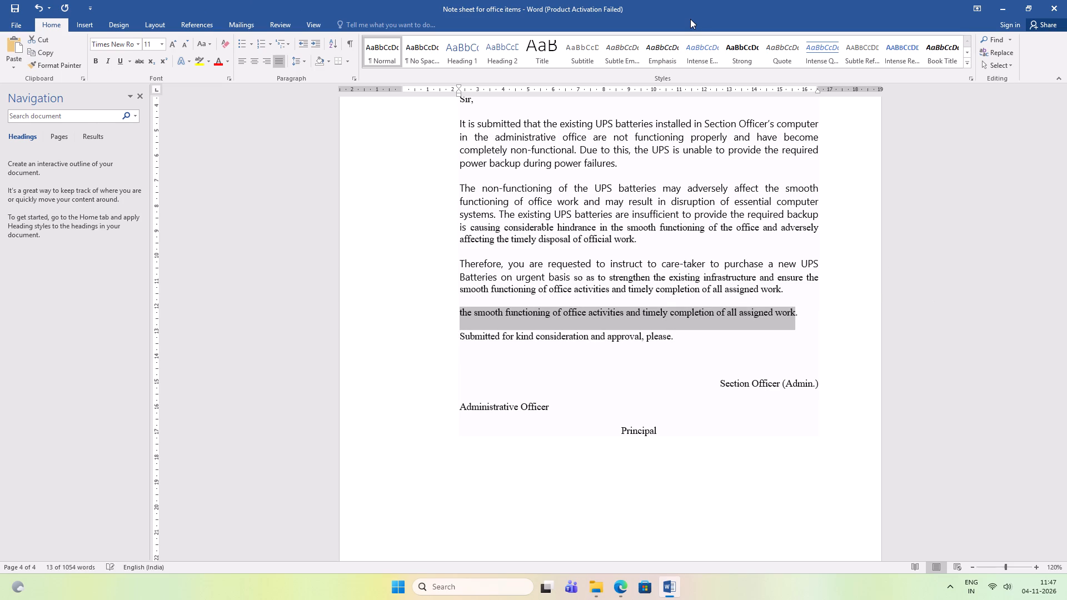
key("Delete")
key("Delete")
key("BackSpace")
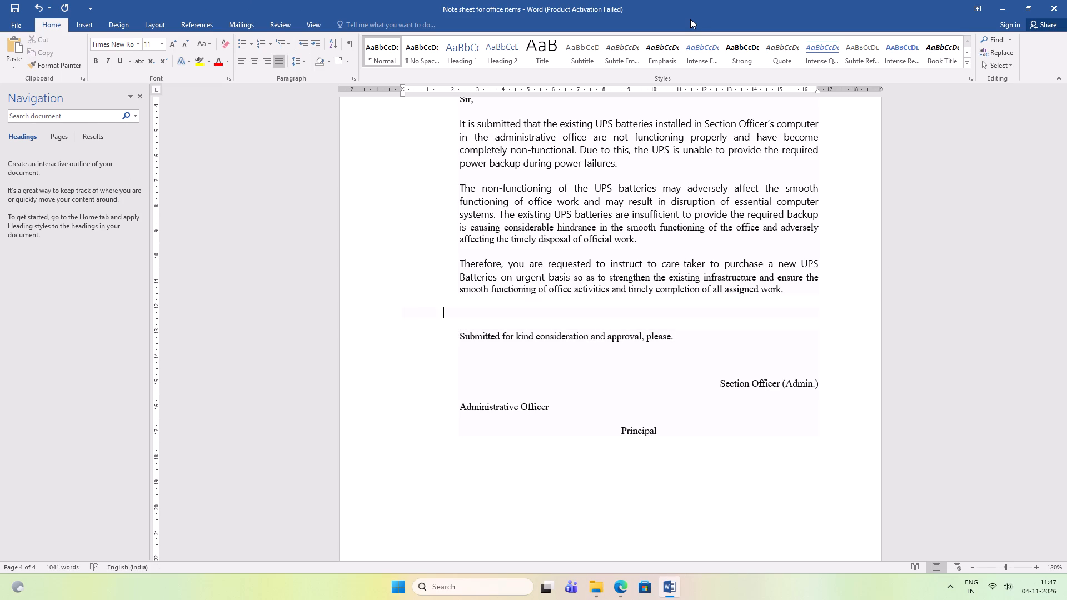
key("BackSpace")
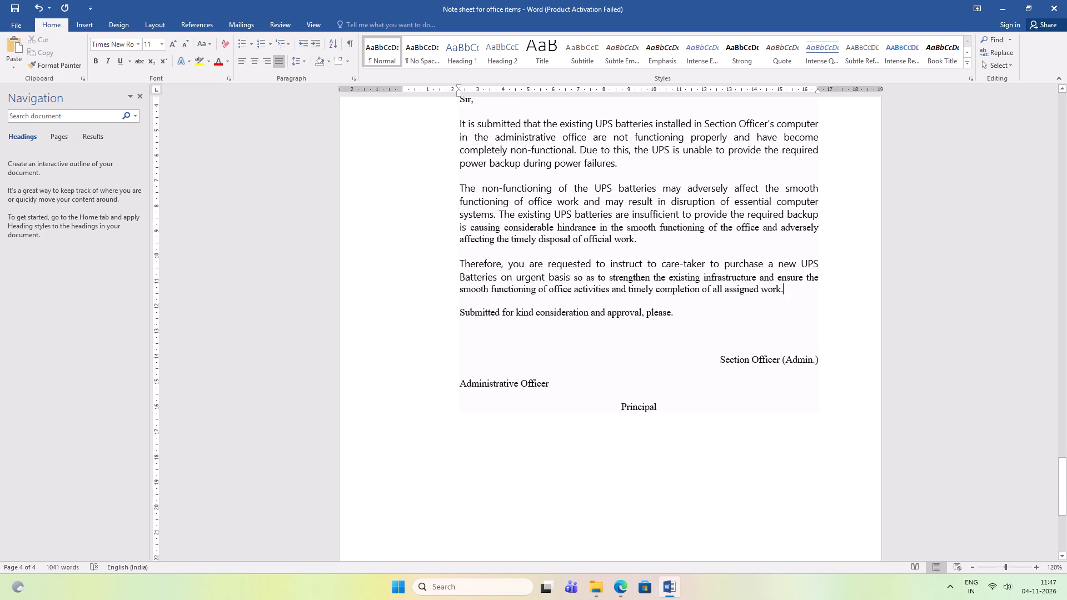
Set the font size of the text from the subject line through "Principal" to 12.
scroll(692, 353, "up", 4)
left_click_drag(490, 201, 522, 195)
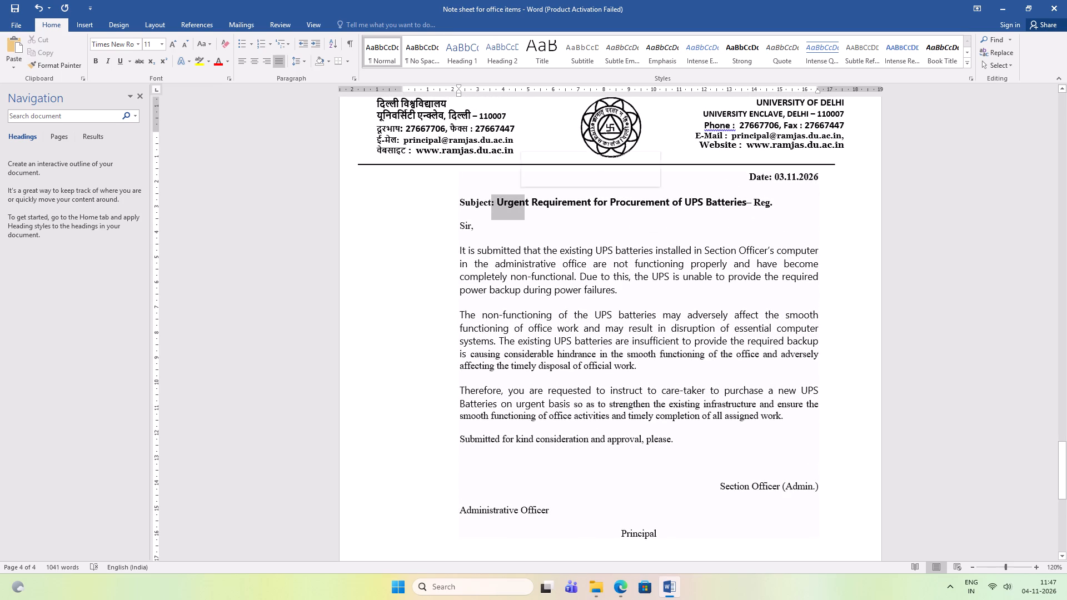
left_click(306, 159)
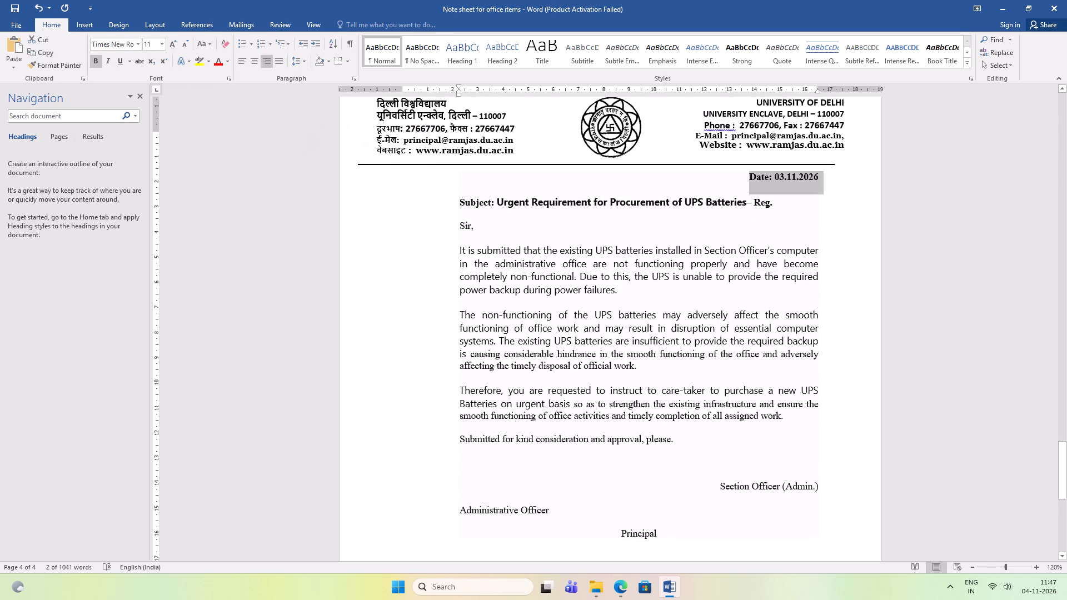
left_click(466, 206)
left_click_drag(456, 202, 749, 526)
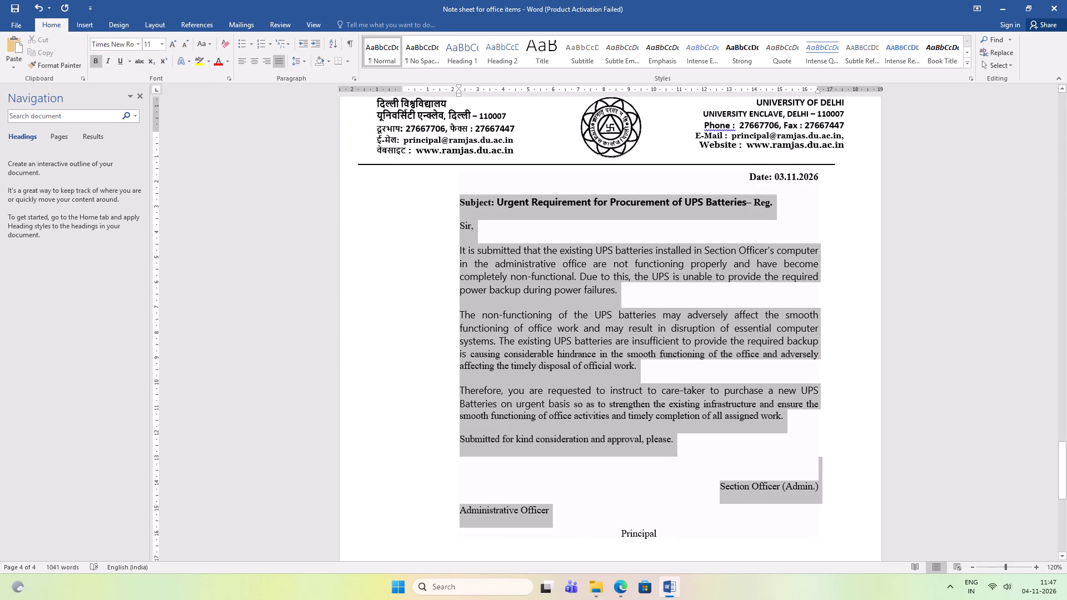
left_click_drag(749, 526, 750, 531)
left_click(154, 44)
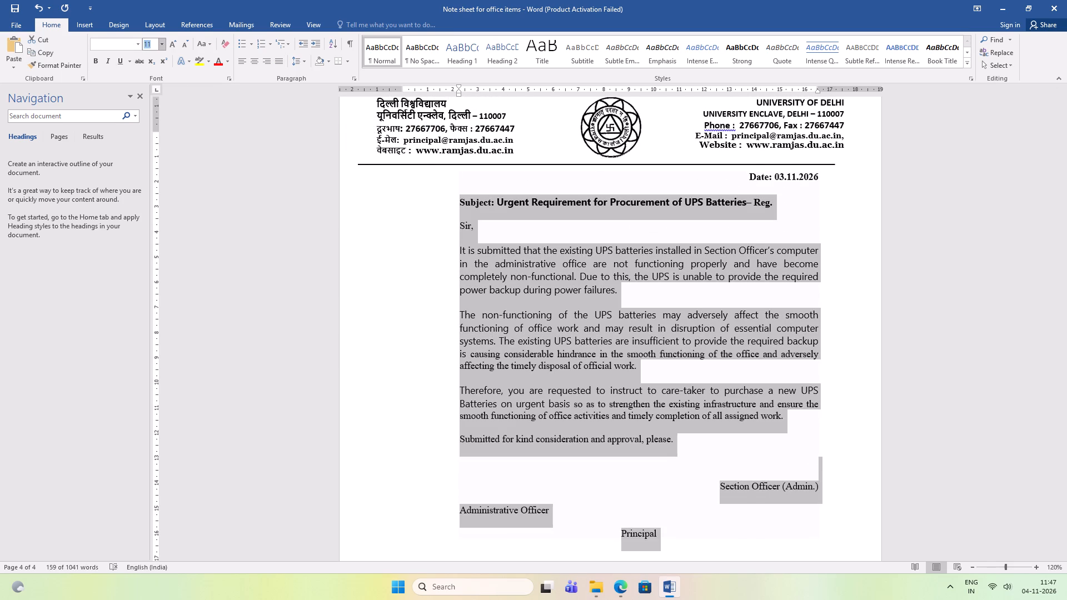
type("12")
key("Return")
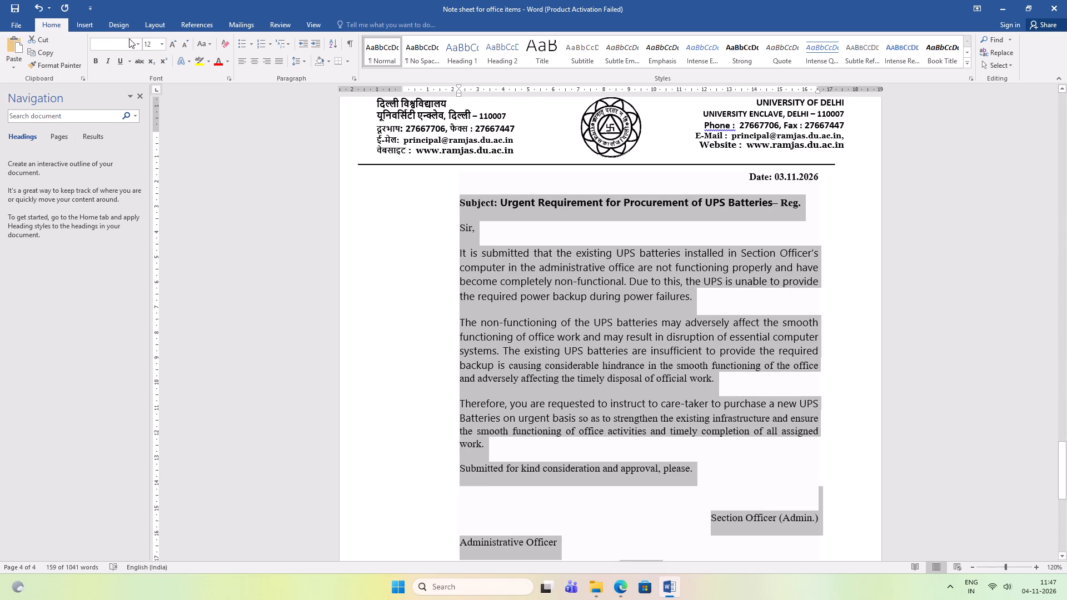
Set the font of the text from the subject line through "Principal" to Times New Roman.
left_click(129, 38)
left_click(136, 43)
left_click(133, 137)
left_click(456, 258)
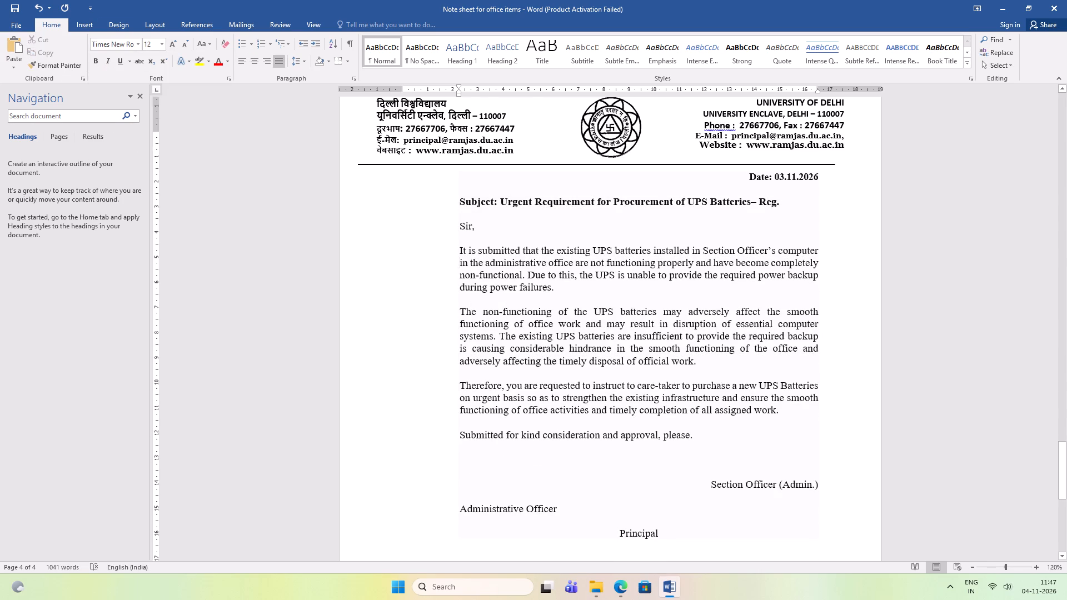
left_click_drag(750, 176, 769, 382)
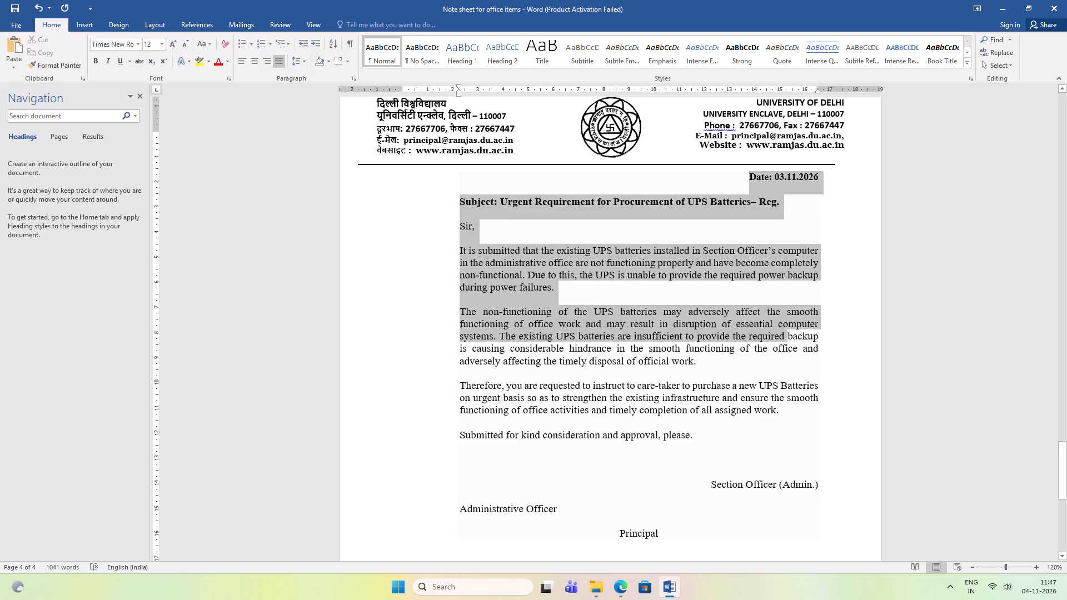
left_click_drag(769, 382, 755, 428)
key("ctrl+c")
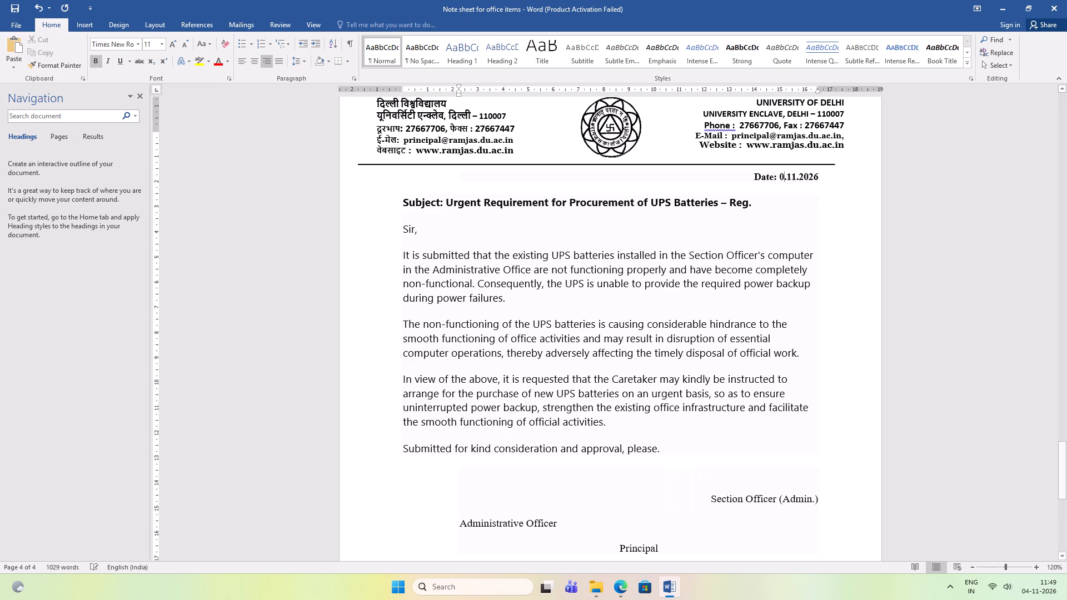
key("4")
left_click(765, 277)
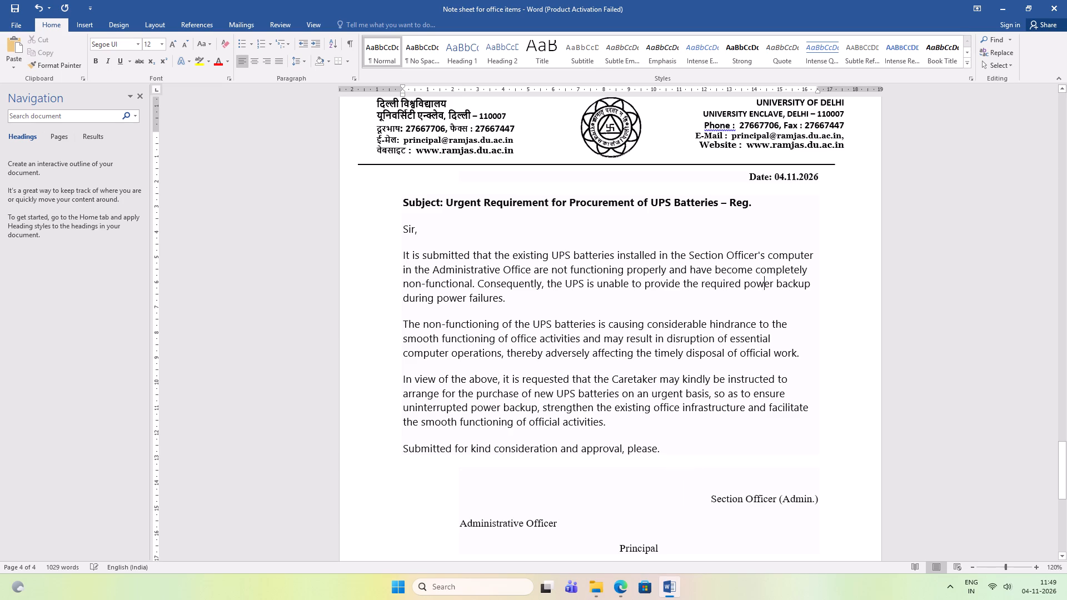
scroll(494, 264, "up", 5)
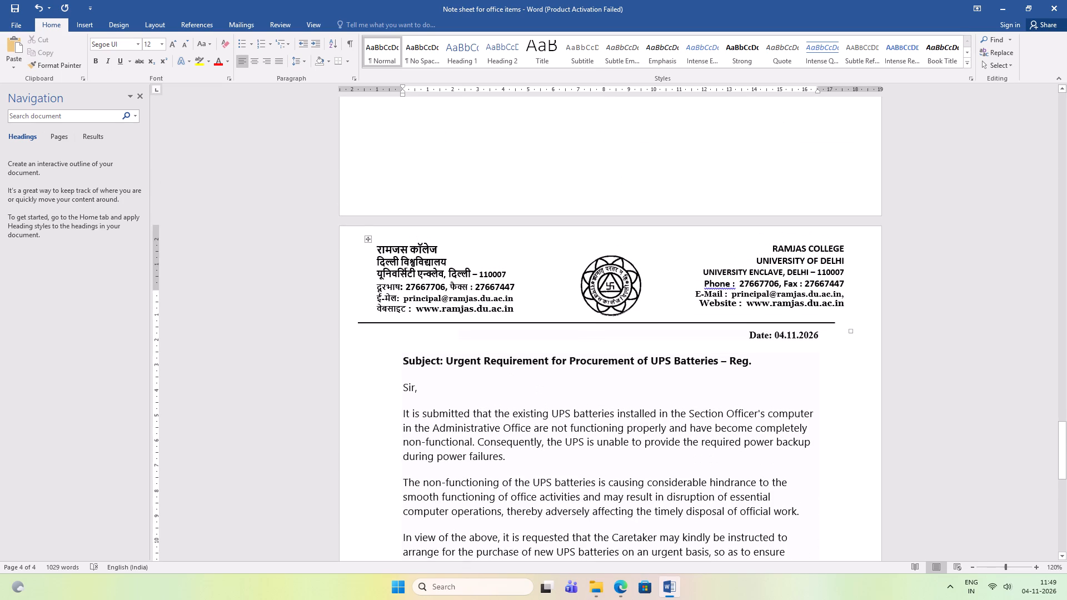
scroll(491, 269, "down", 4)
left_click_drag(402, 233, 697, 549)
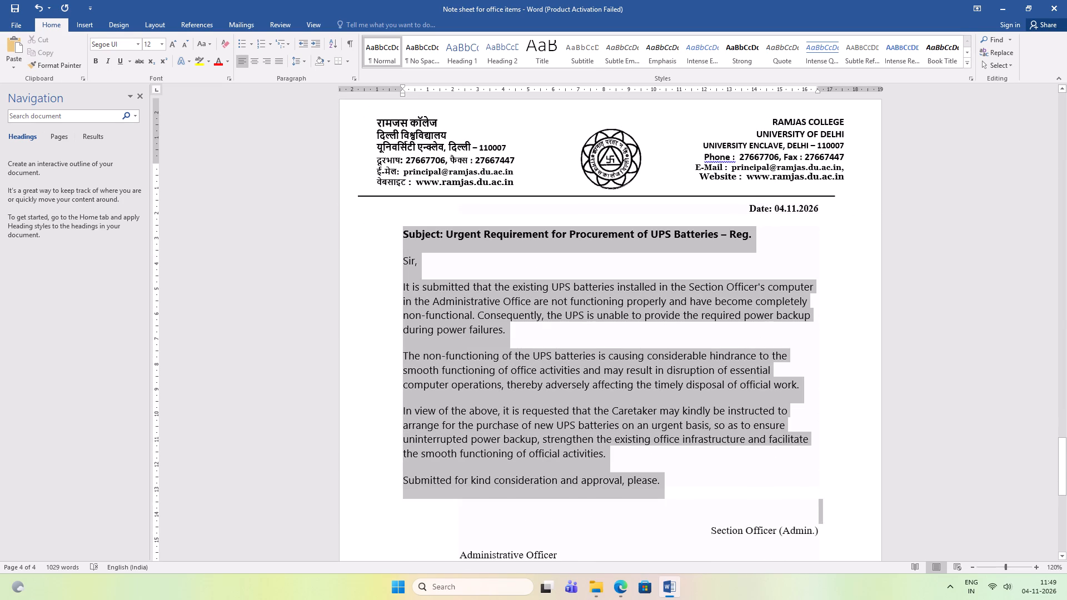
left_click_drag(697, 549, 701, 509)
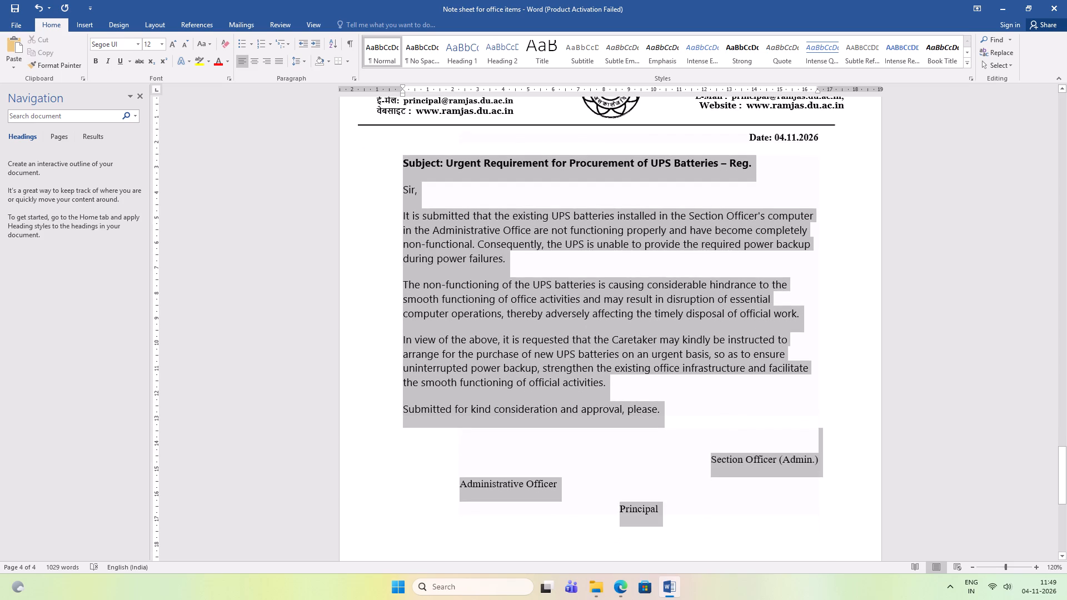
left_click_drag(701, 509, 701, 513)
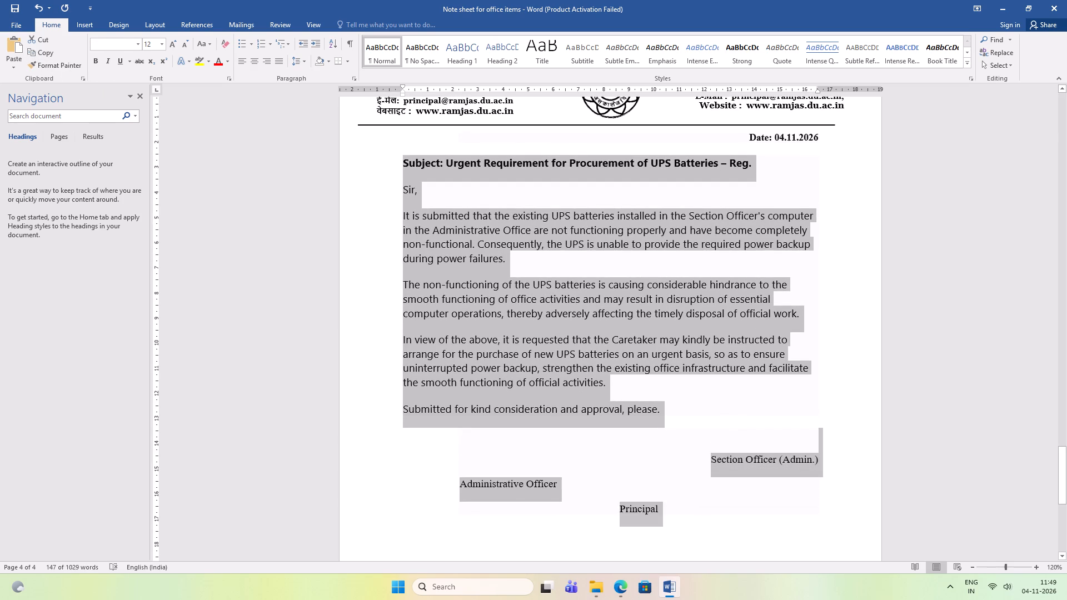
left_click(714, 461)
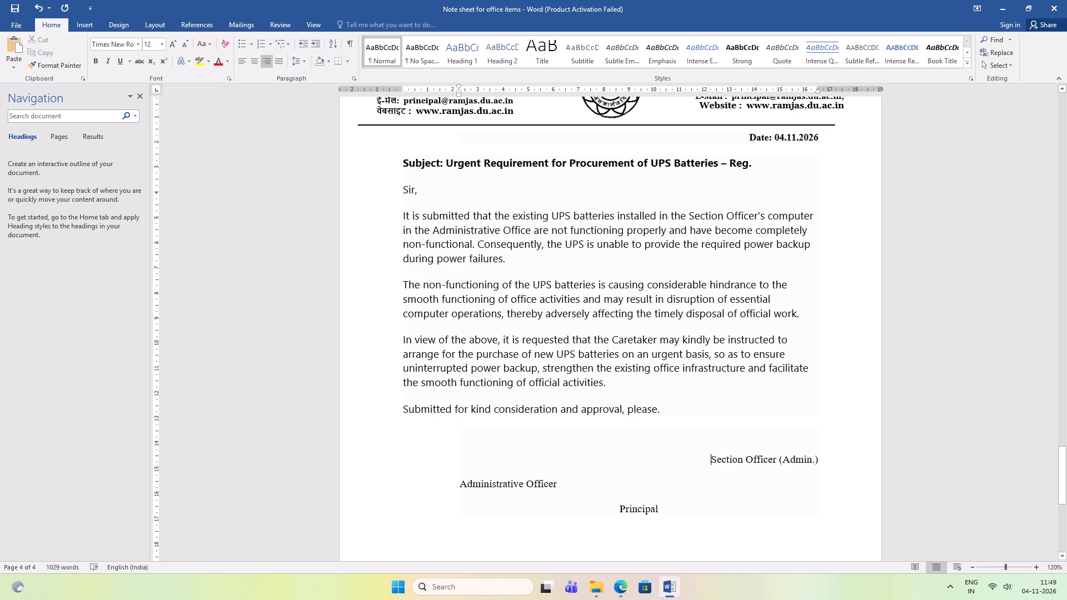
Replace the UPS note's signature block with the chairs note's block, from "Dealing Assistant" through "Principal".
scroll(698, 196, "down", 1)
scroll(680, 198, "up", 10)
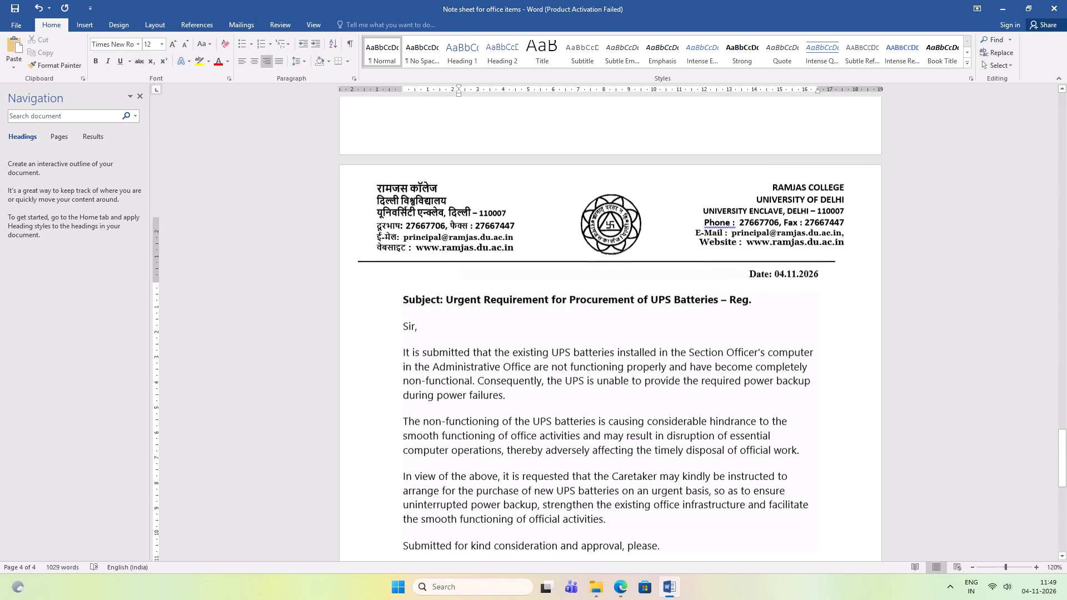
scroll(597, 198, "up", 8)
scroll(632, 201, "up", 20)
scroll(637, 228, "down", 1)
scroll(637, 227, "up", 10)
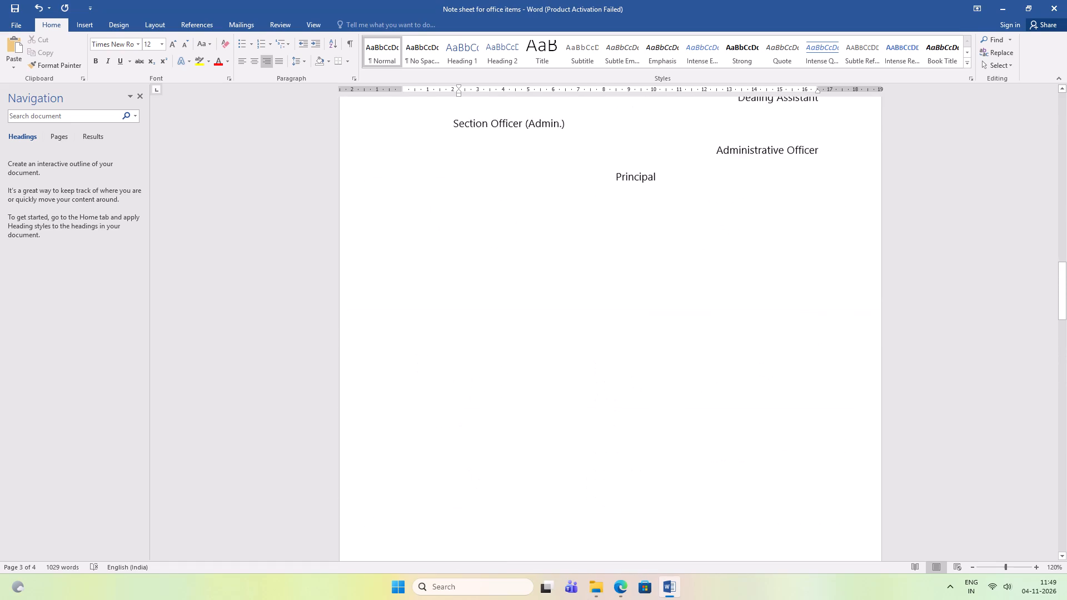
scroll(624, 203, "up", 7)
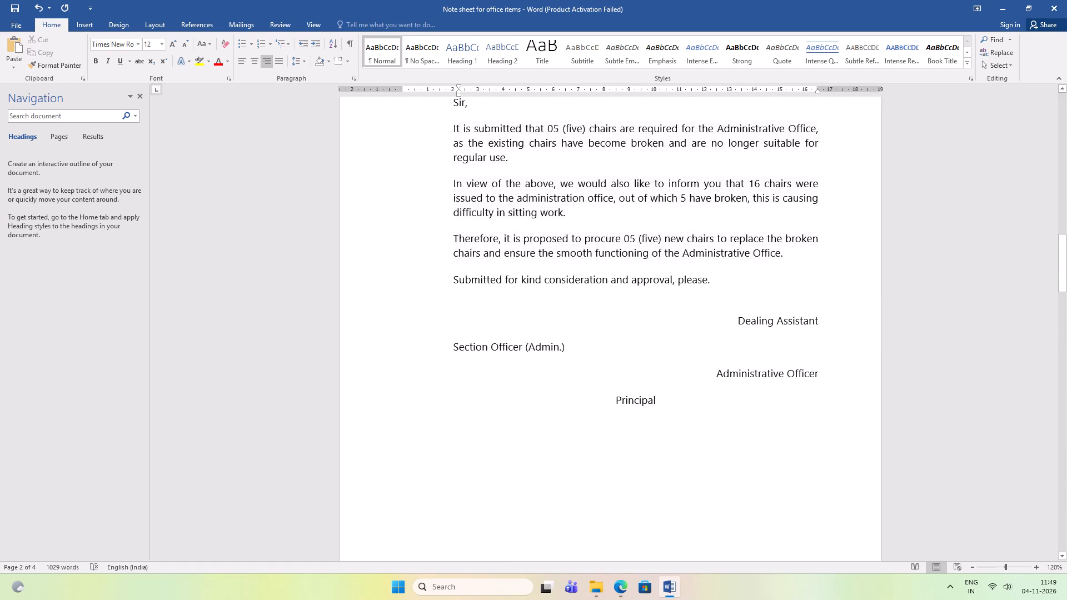
left_click_drag(734, 321, 751, 401)
key("ctrl+c")
scroll(746, 401, "down", 20)
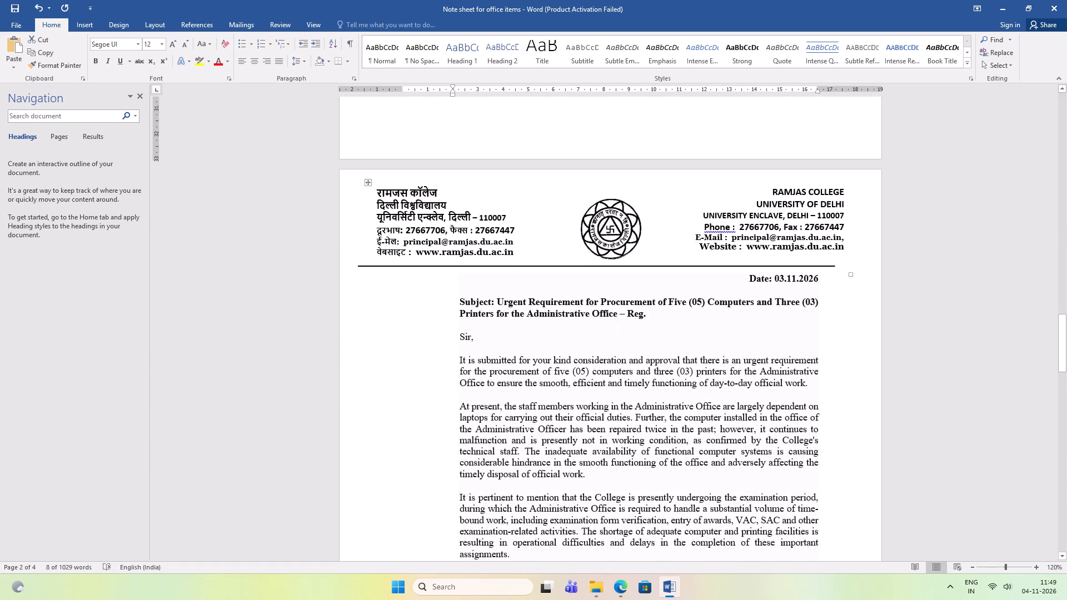
key("ctrl+End")
scroll(535, 158, "up", 3)
left_click_drag(710, 242, 715, 299)
key("ctrl+v")
Set the UPS note's text from the subject line through "Principal" to Times New Roman.
scroll(705, 313, "up", 4)
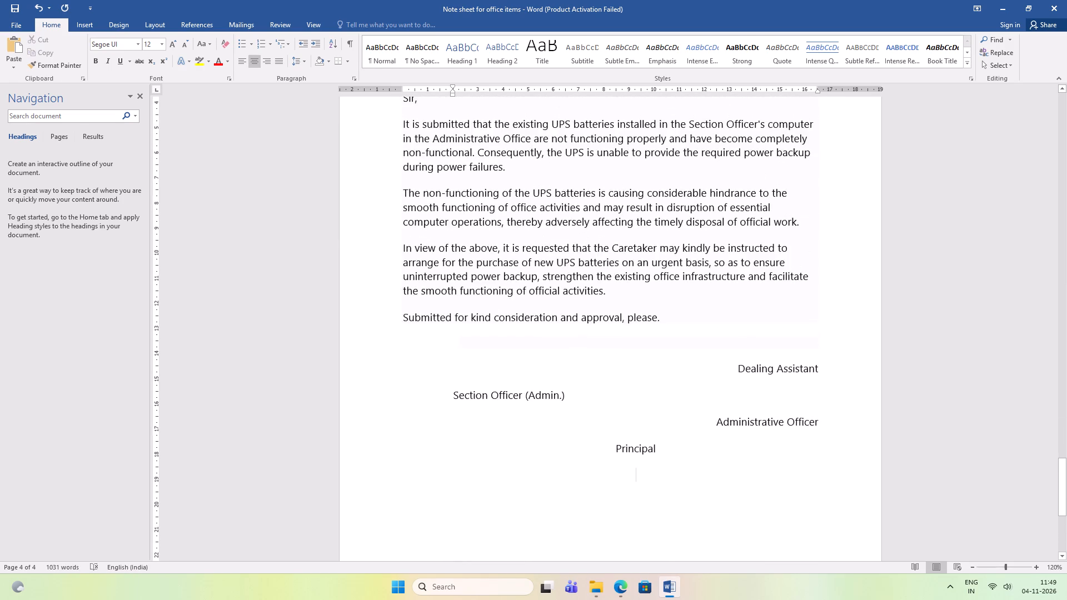
scroll(455, 192, "up", 5)
left_click_drag(402, 230, 721, 592)
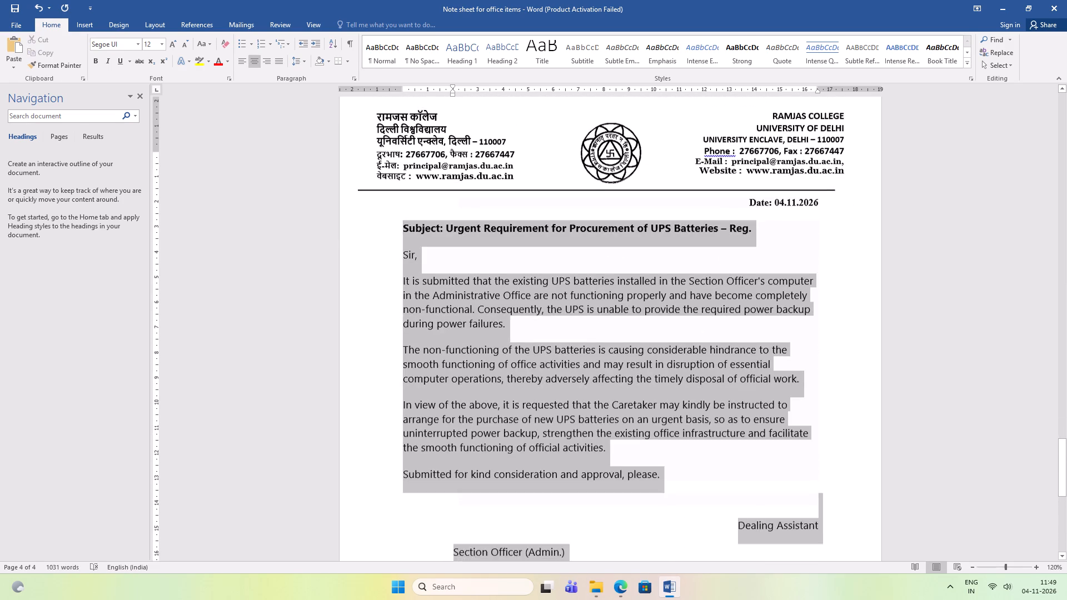
left_click_drag(721, 592, 690, 272)
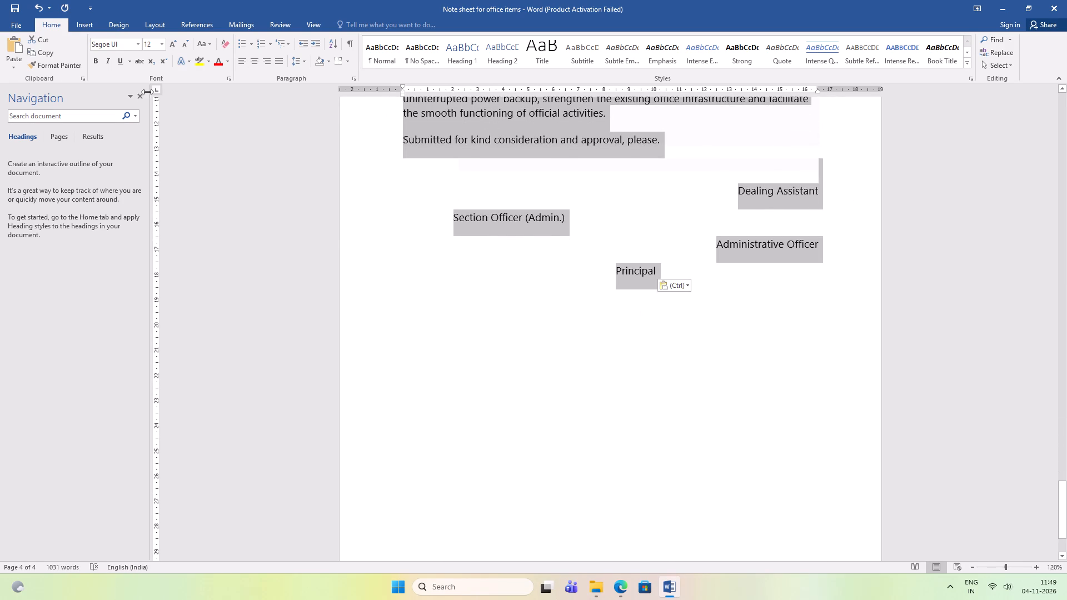
left_click(137, 46)
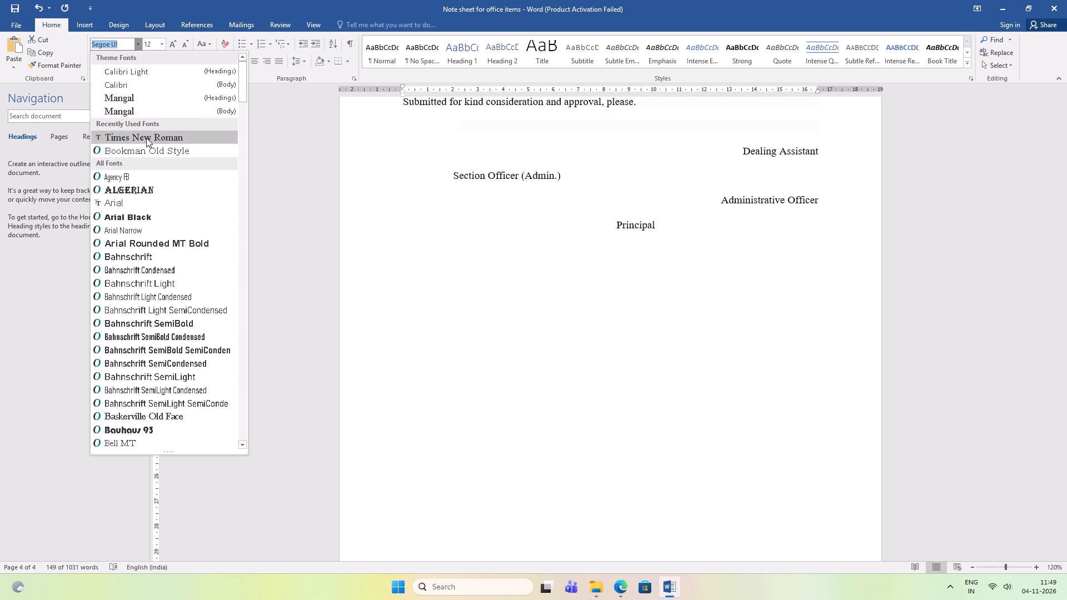
left_click(146, 138)
left_click(385, 303)
Set the left indent of the UPS note from the subject line through "Principal" to about 2.5 cm.
scroll(505, 266, "up", 10)
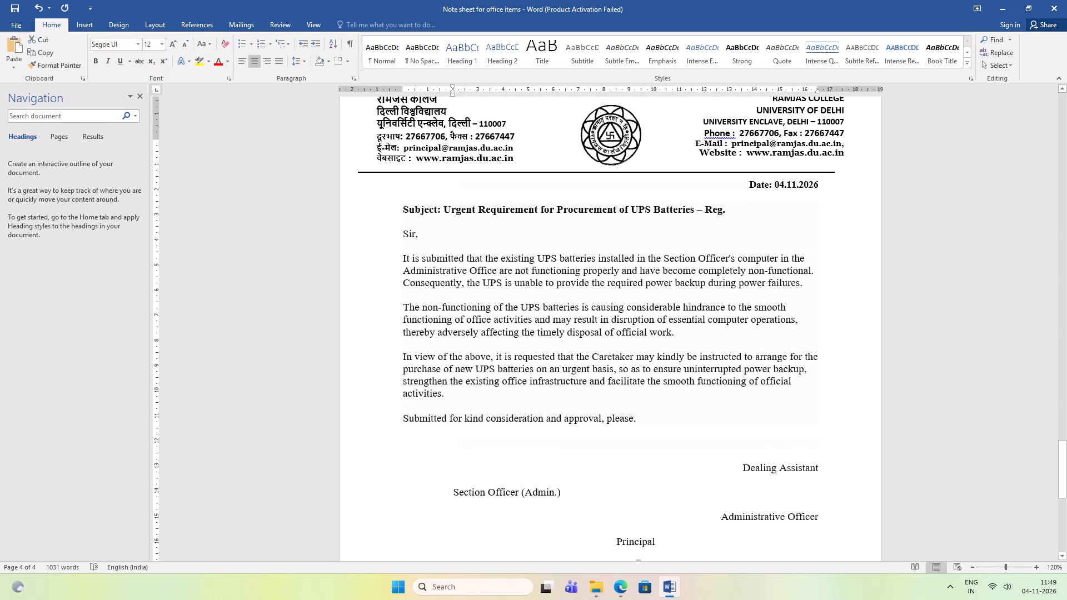
left_click_drag(399, 208, 797, 553)
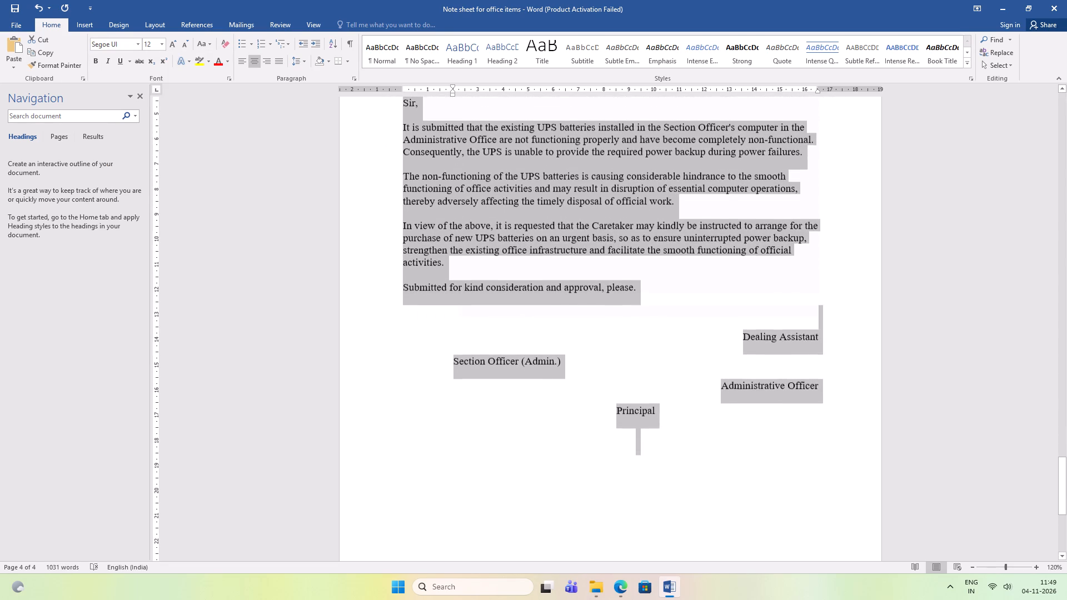
left_click_drag(797, 553, 741, 386)
scroll(685, 321, "up", 6)
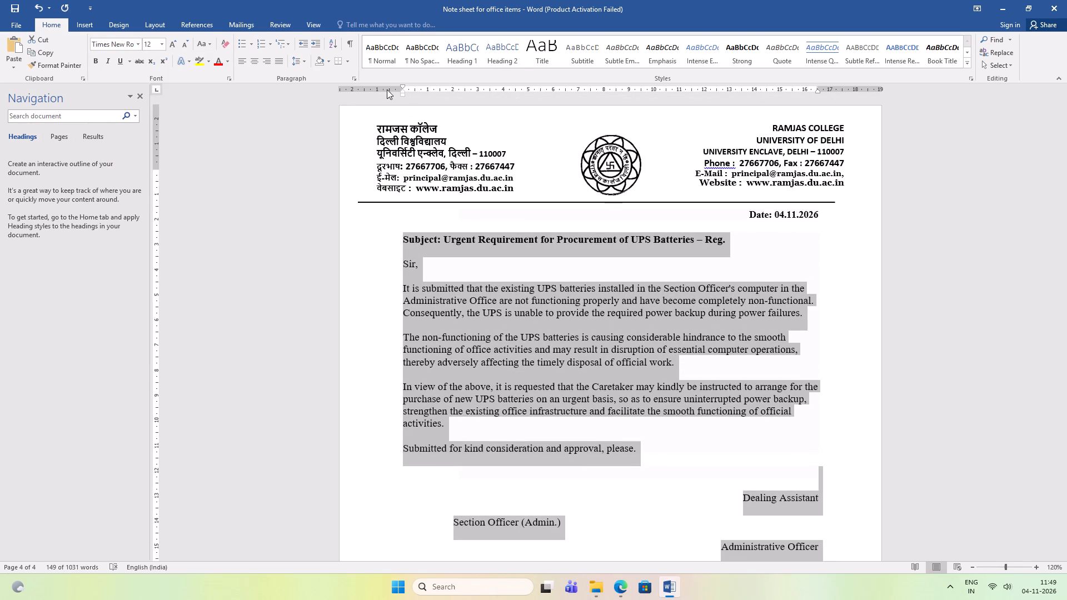
left_click_drag(401, 94, 452, 99)
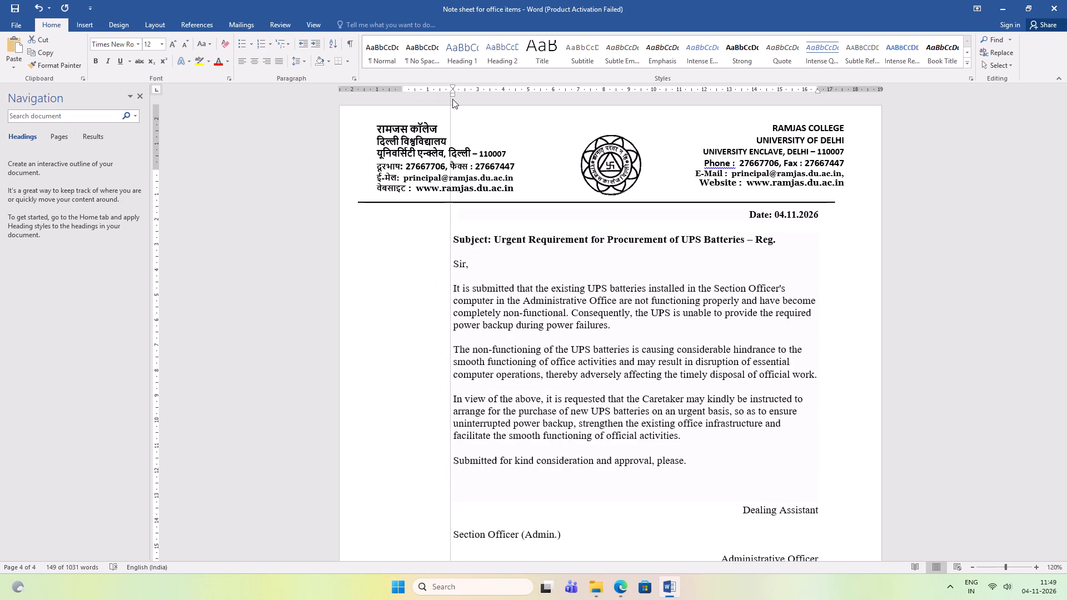
left_click_drag(452, 99, 462, 102)
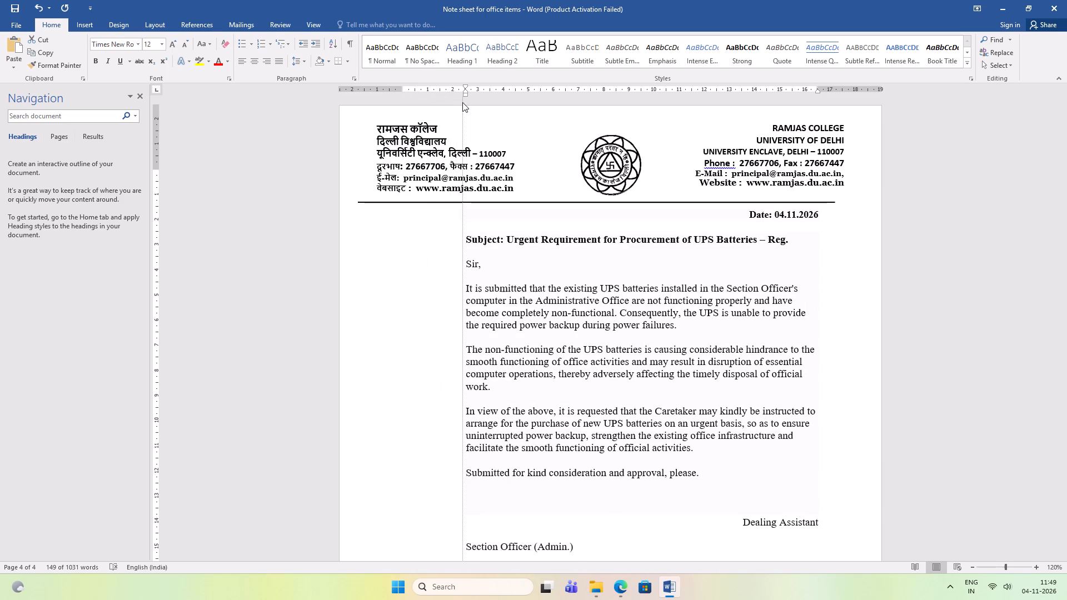
left_click_drag(462, 102, 462, 109)
scroll(610, 326, "down", 4)
left_click(578, 231)
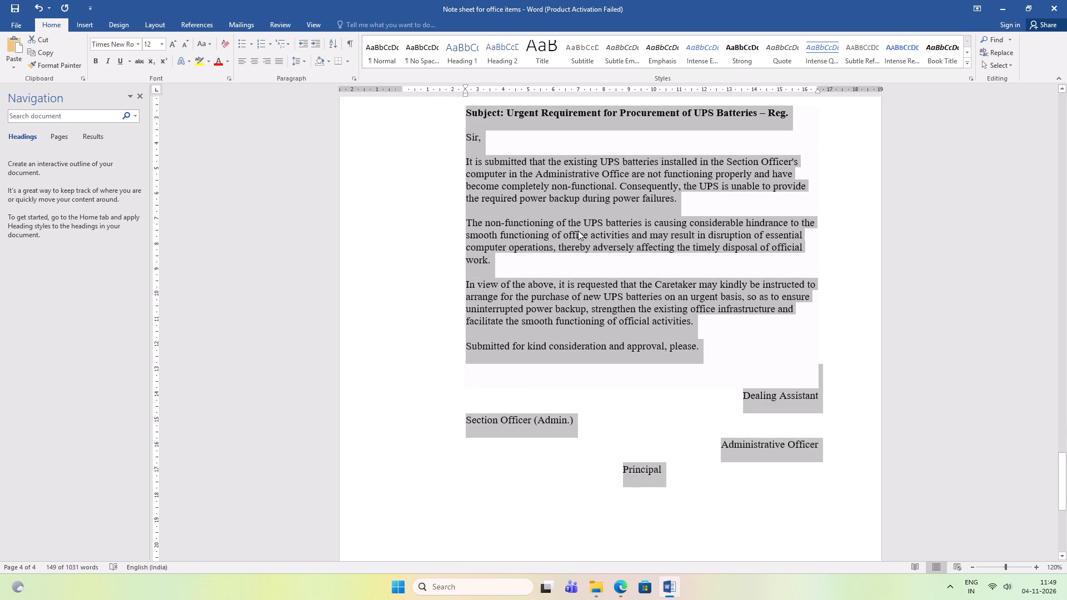
Justify the UPS note from the subject line through "Submitted for kind consideration and approval, please." and save the document.
left_click_drag(465, 110, 725, 341)
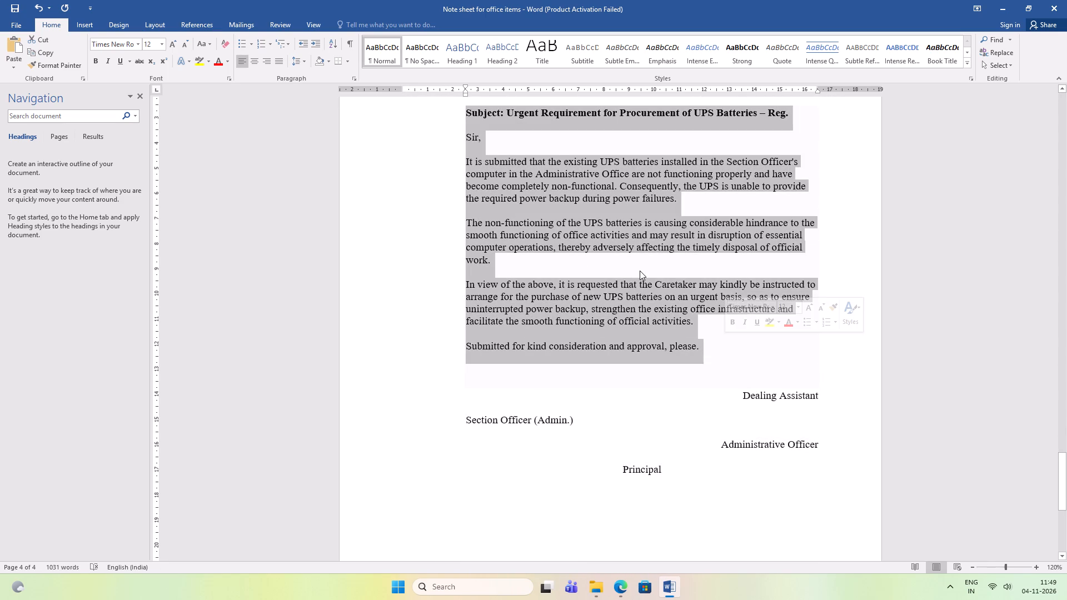
key("ctrl+j")
left_click(743, 322)
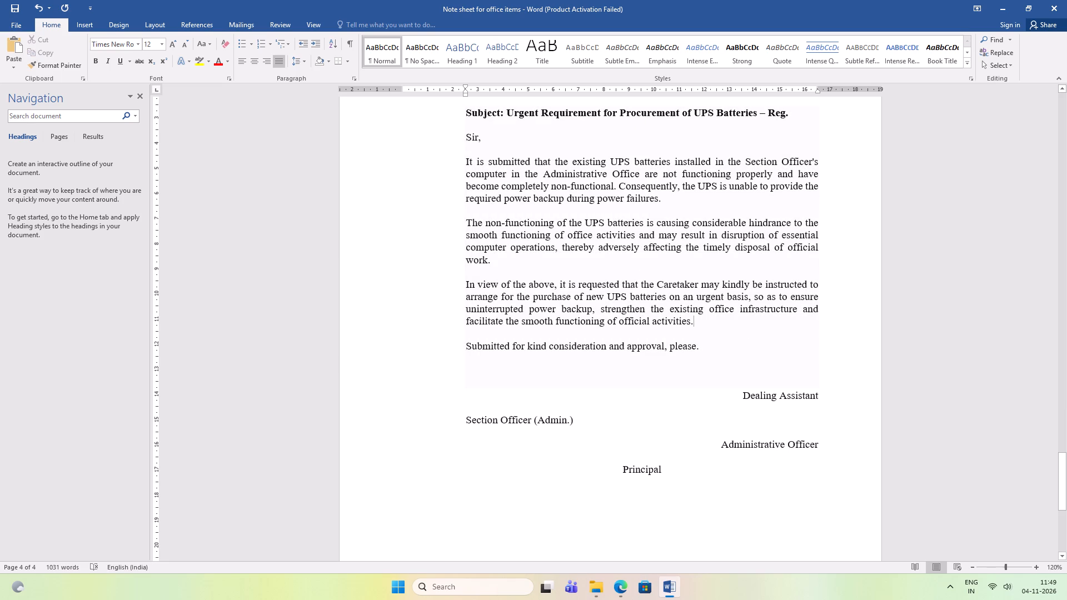
key("ctrl+s")
Insert a blank line between "Administrative Officer" and "Principal" in the UPS note's signature block and save the document.
scroll(743, 460, "up", 3)
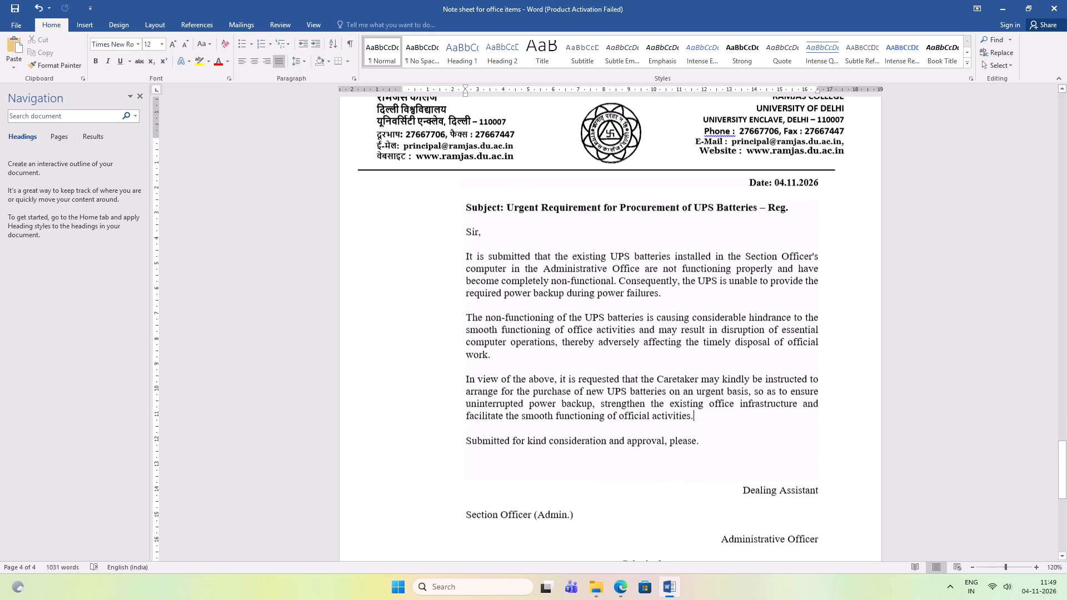
scroll(743, 461, "down", 2)
left_click(616, 478)
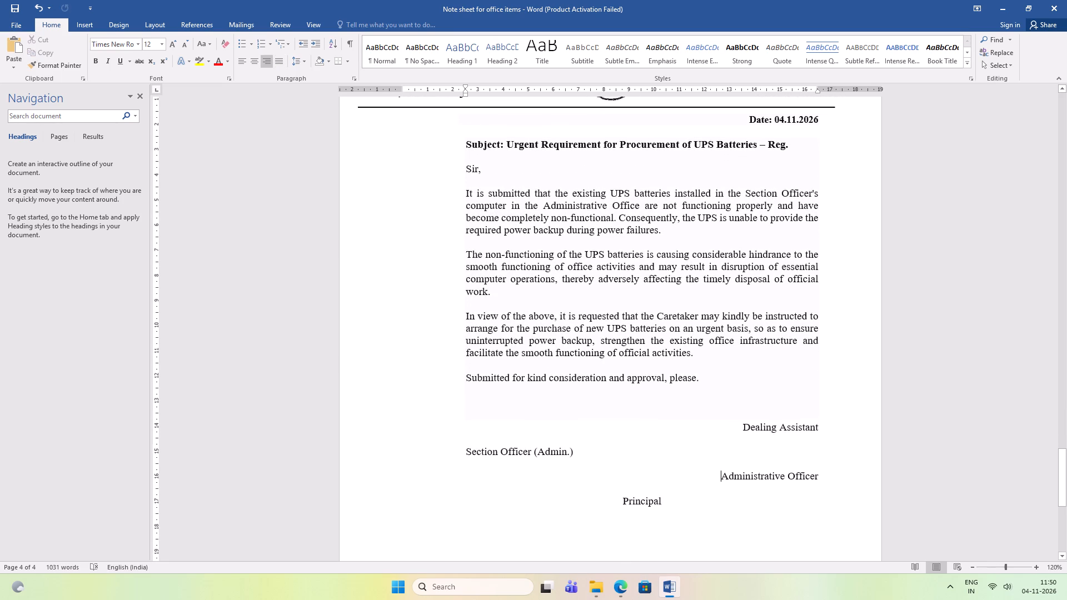
key("End")
key("Return")
key("ctrl+s")
scroll(722, 424, "up", 4)
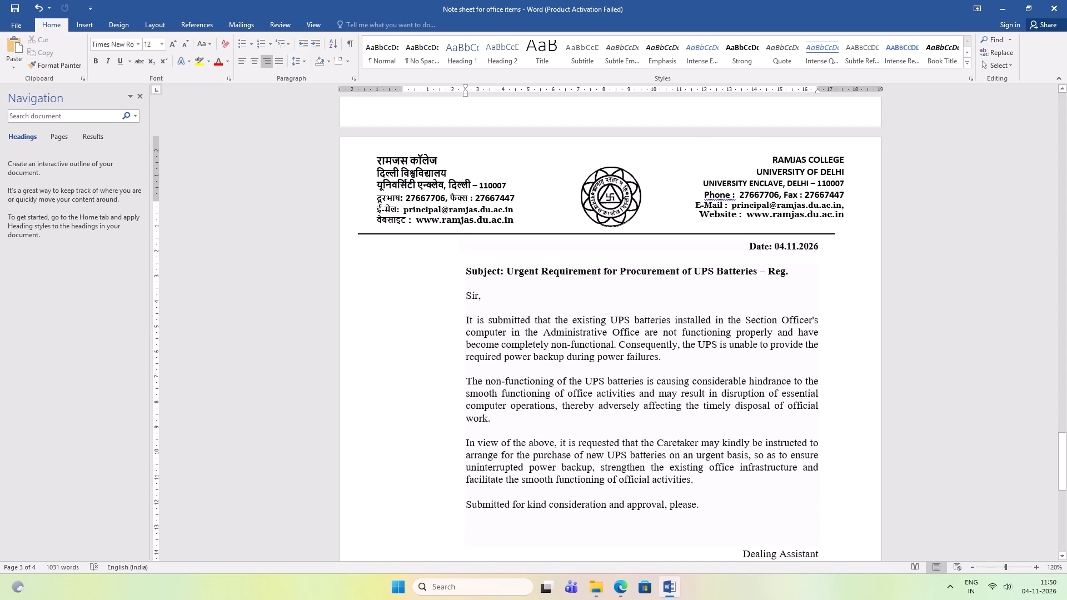
scroll(609, 532, "down", 4)
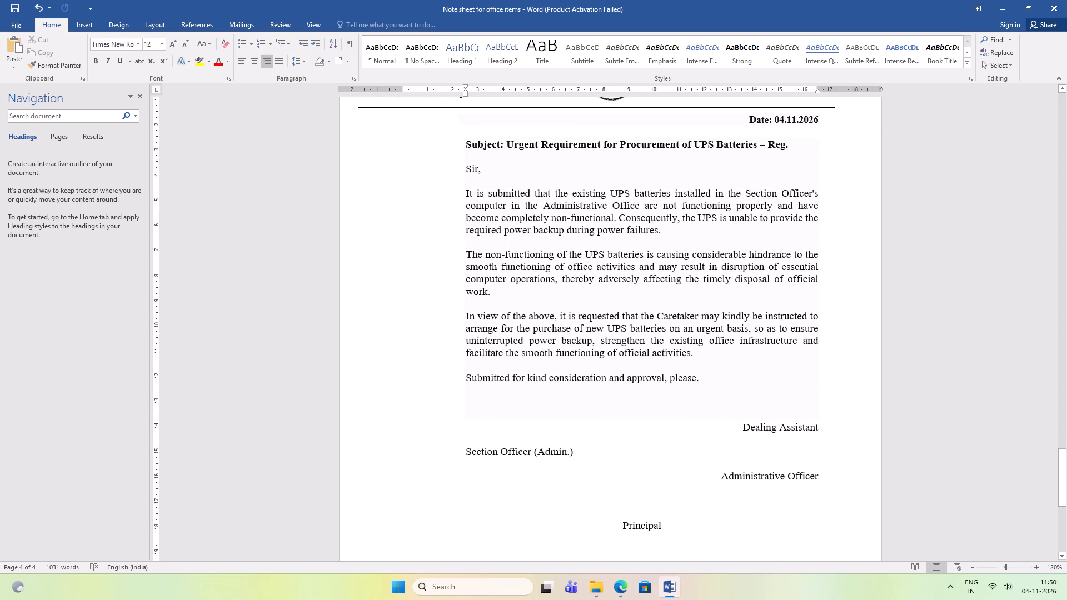
key("ctrl+s")
scroll(777, 536, "up", 3)
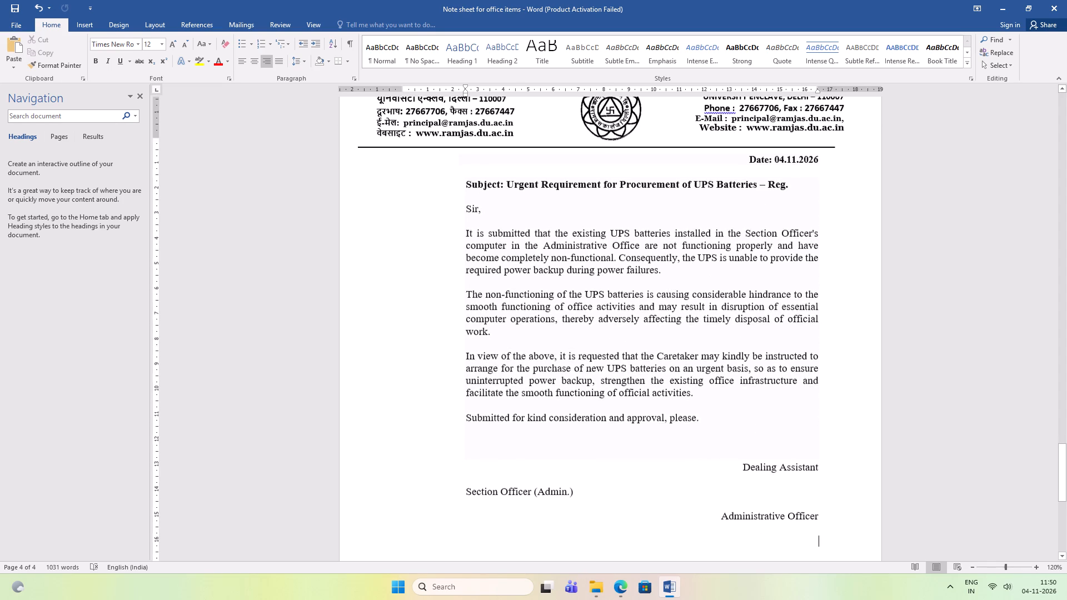
key("alt+Tab")
key("alt+Tab")
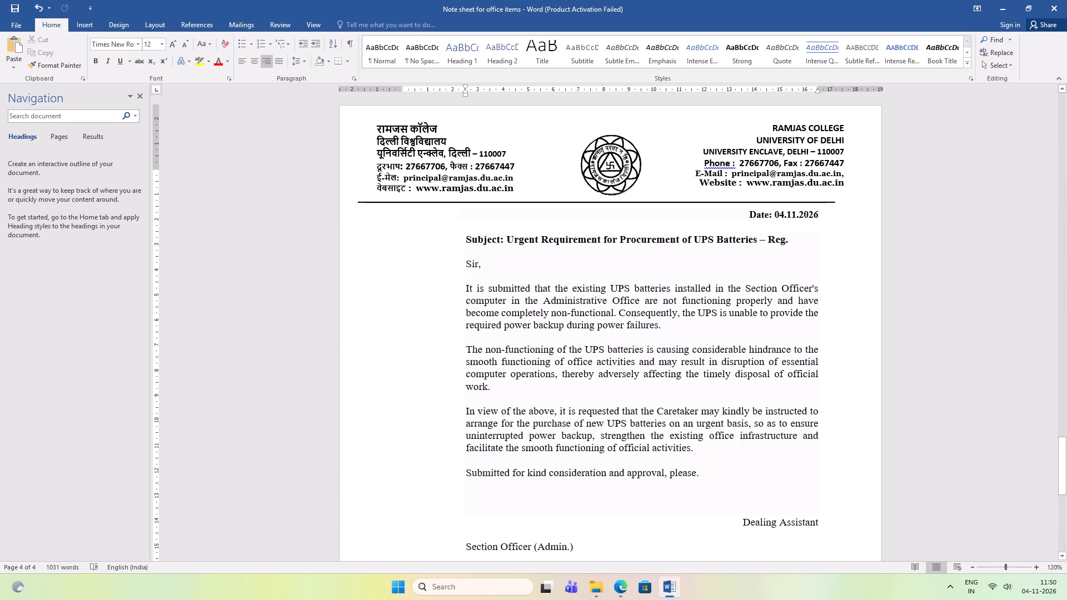
key("ctrl+s")
key("alt+Tab")
scroll(772, 282, "up", 15)
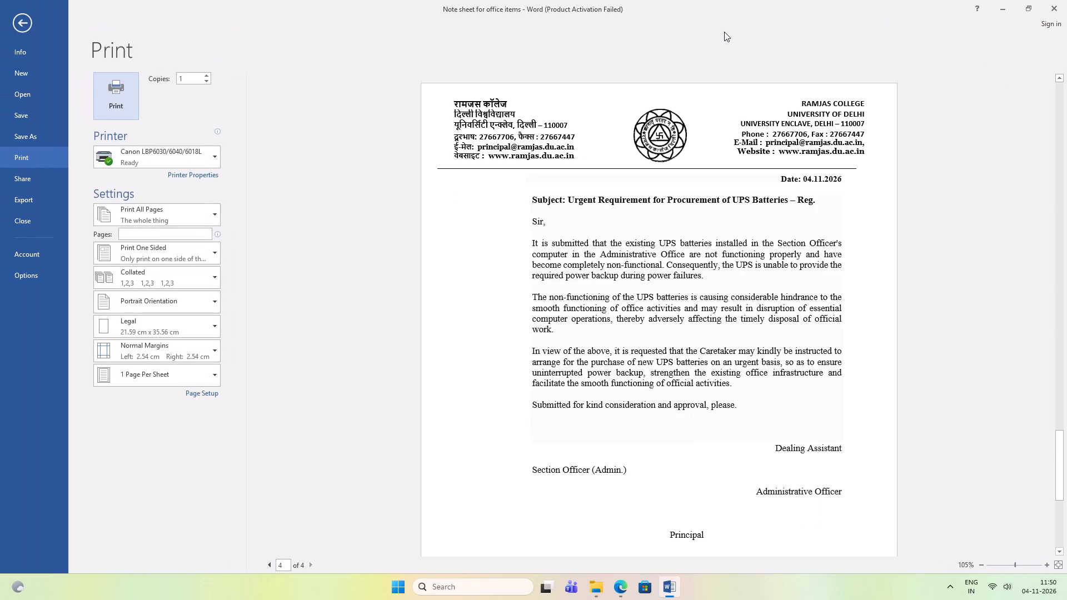
Print only the current page, the UPS batteries note, on the Canon LBP6030/6040/6018L with one copy on Legal paper.
left_click(198, 209)
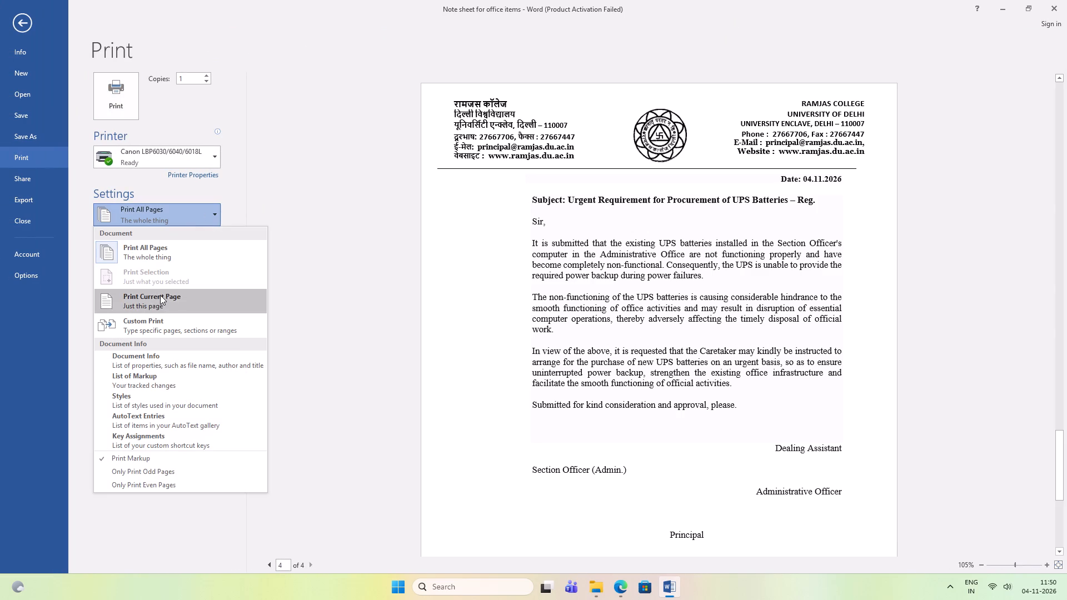
left_click(160, 296)
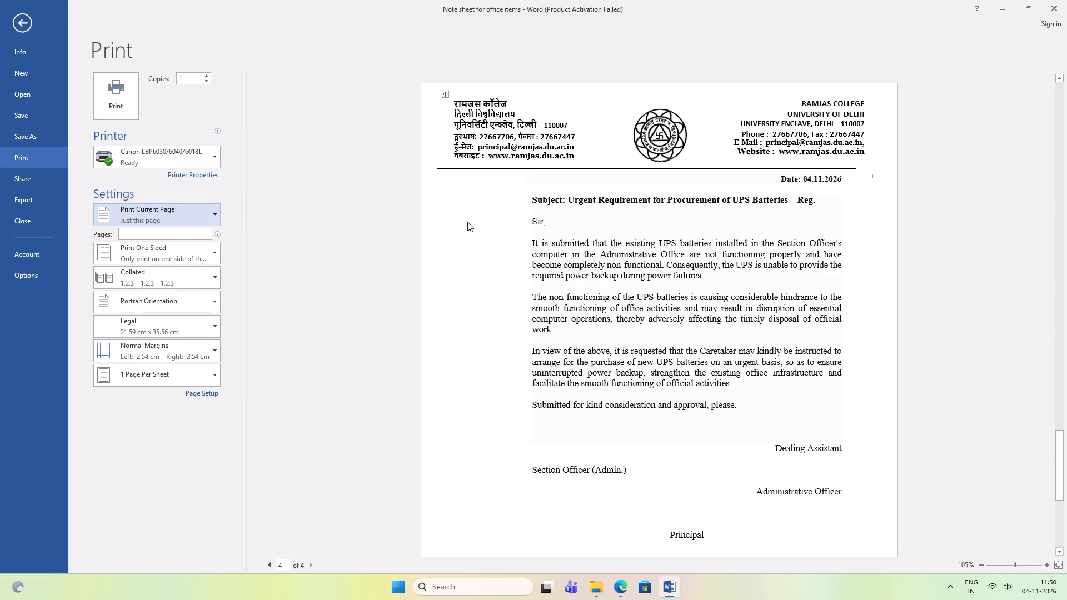
scroll(756, 297, "down", 7)
scroll(686, 280, "up", 1)
scroll(686, 280, "down", 1)
scroll(576, 246, "up", 3)
left_click(114, 93)
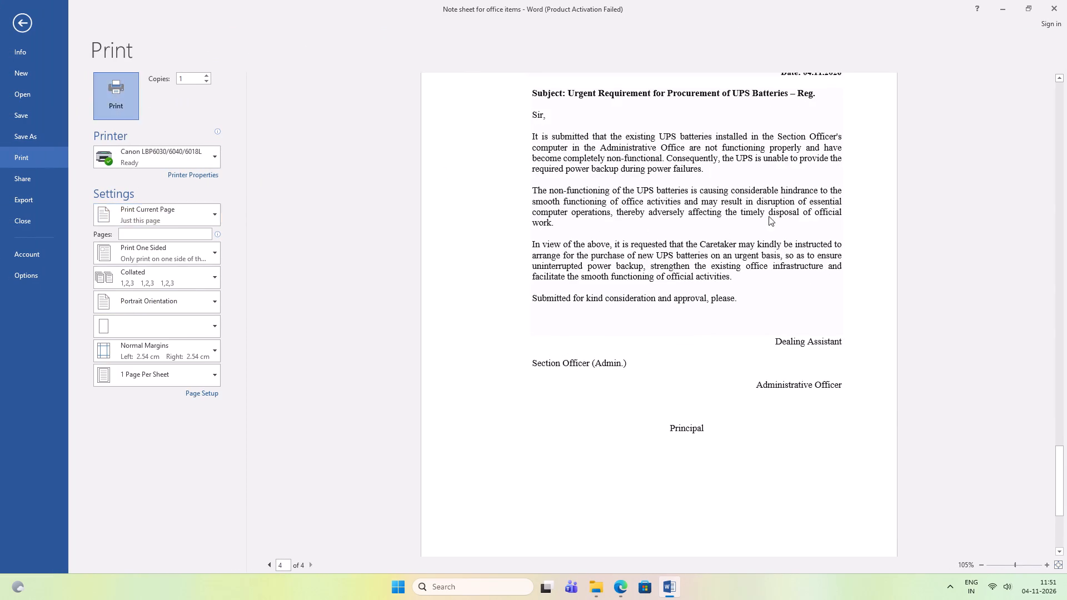
Insert a blank line above the "Date: 04.11.2026" line in the UPS note and save the document.
left_click(748, 213)
key("Return")
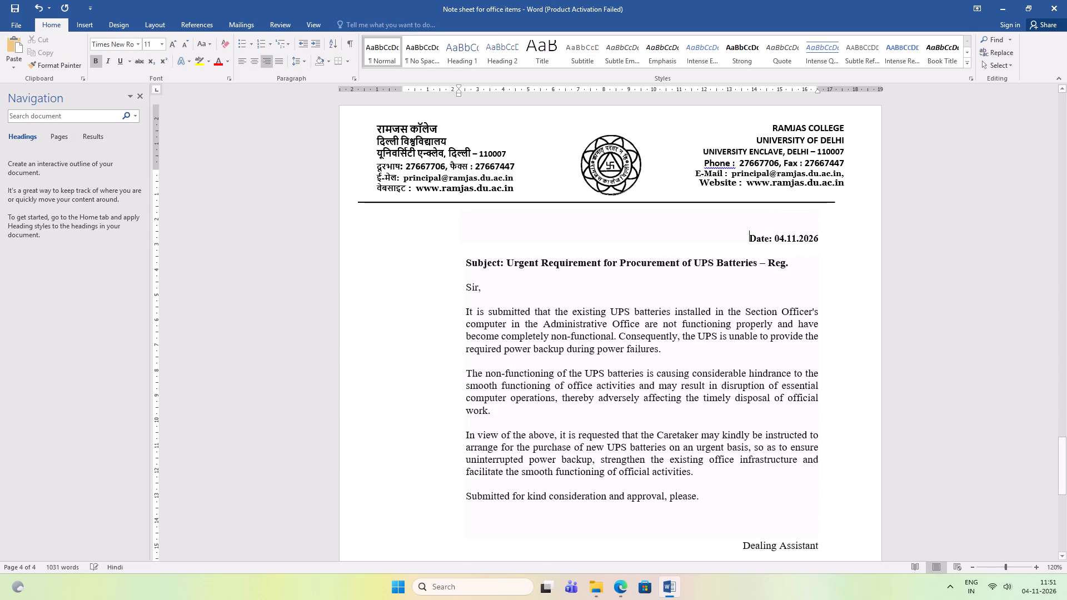
key("ctrl+s")
left_click(745, 273)
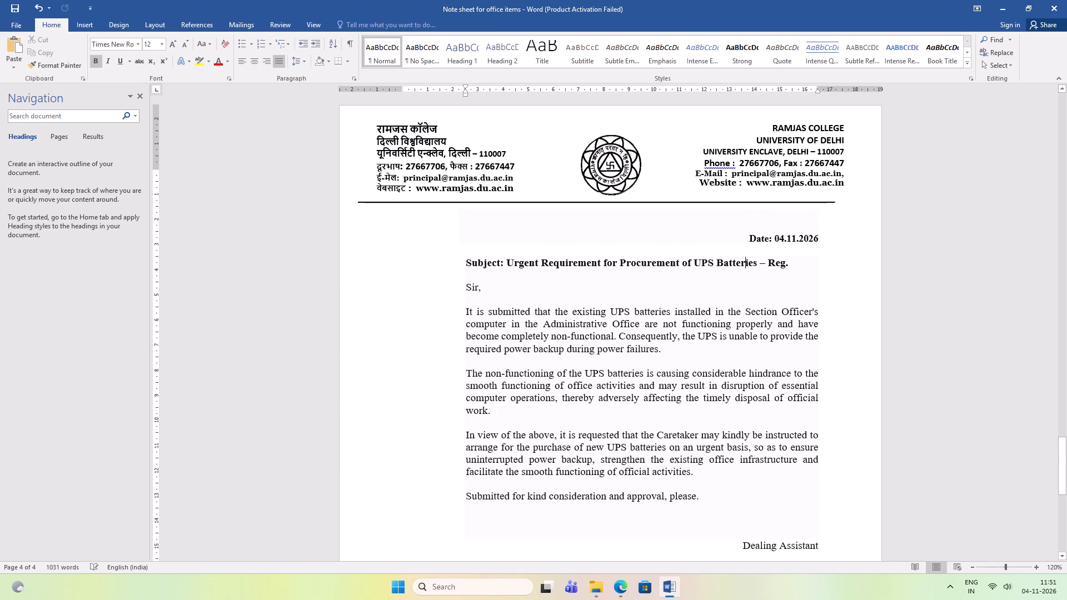
scroll(749, 272, "down", 4)
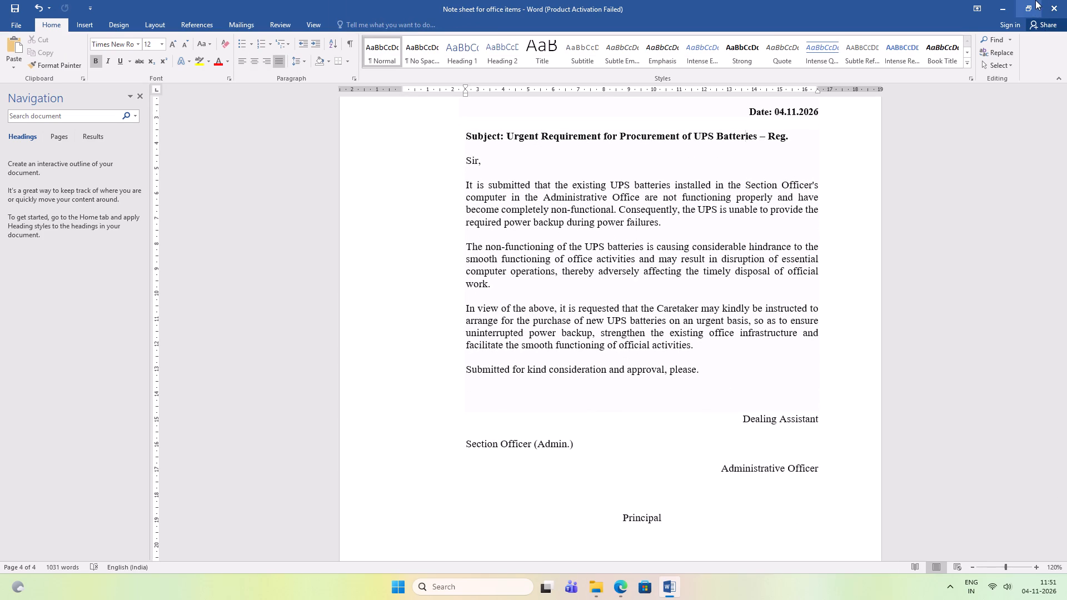
key("ctrl+s")
Minimise Word and switch to the Gmail search results in Edge.
left_click(1004, 4)
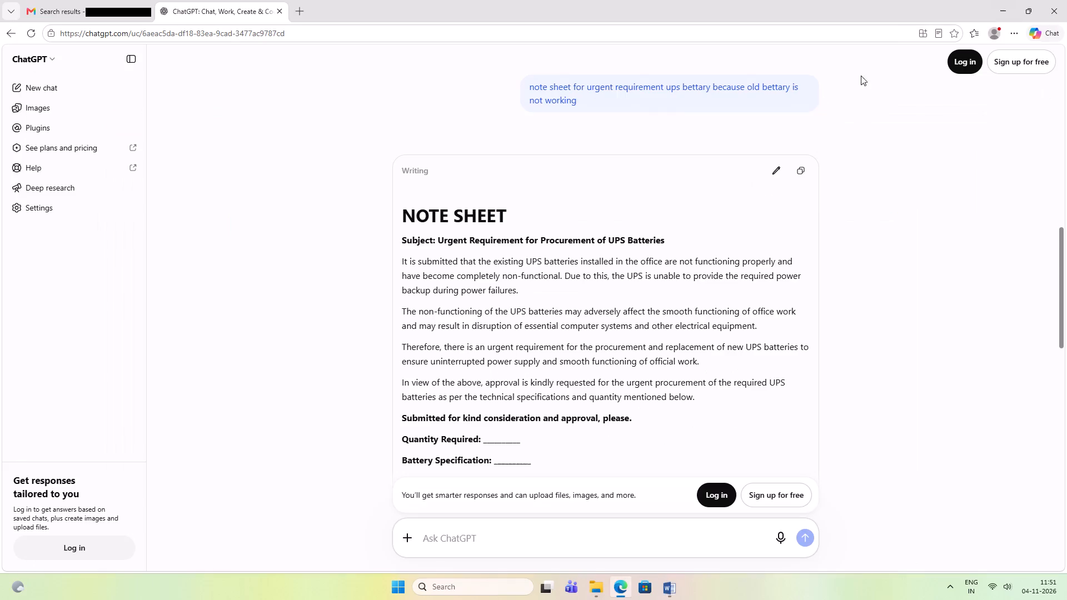
left_click(116, 12)
scroll(411, 132, "up", 3)
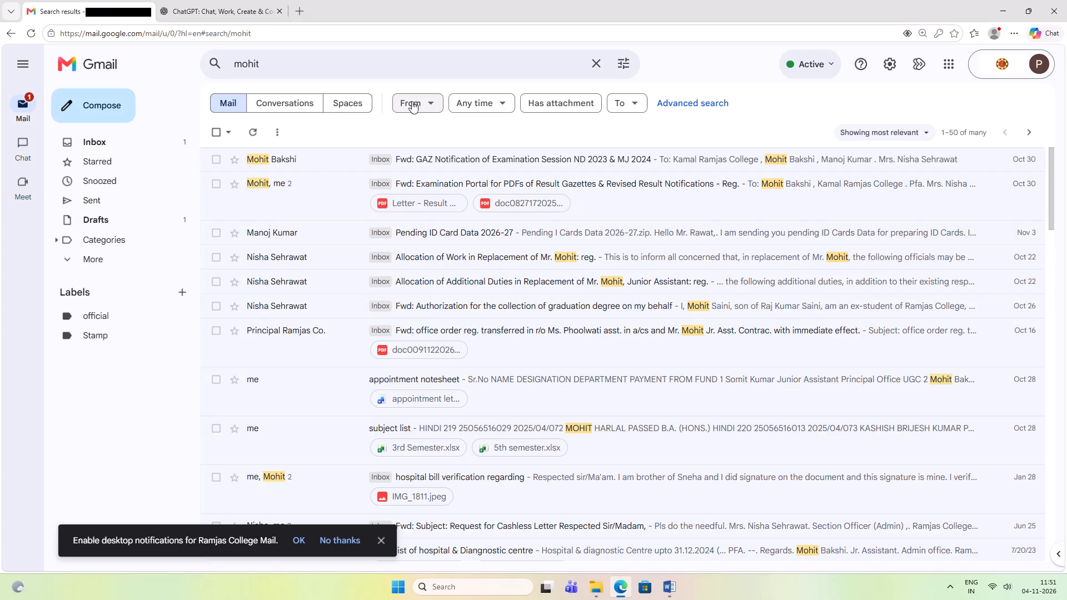